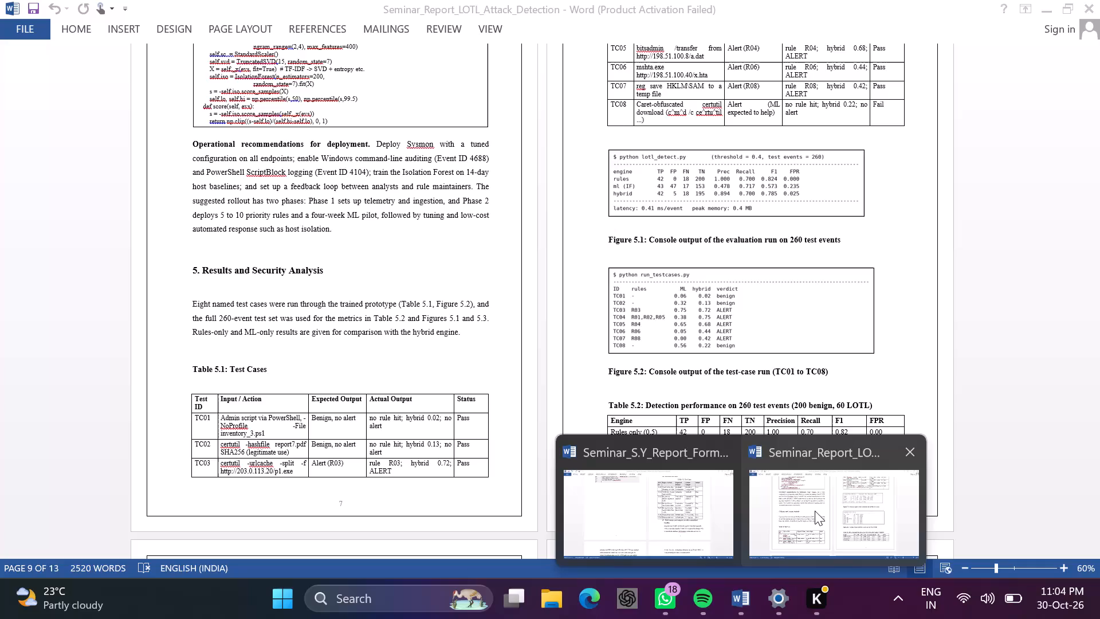
Review the results, implementation and architecture pages of the Seminar_Report_LOTL_Attack_Detection document.
click(815, 511)
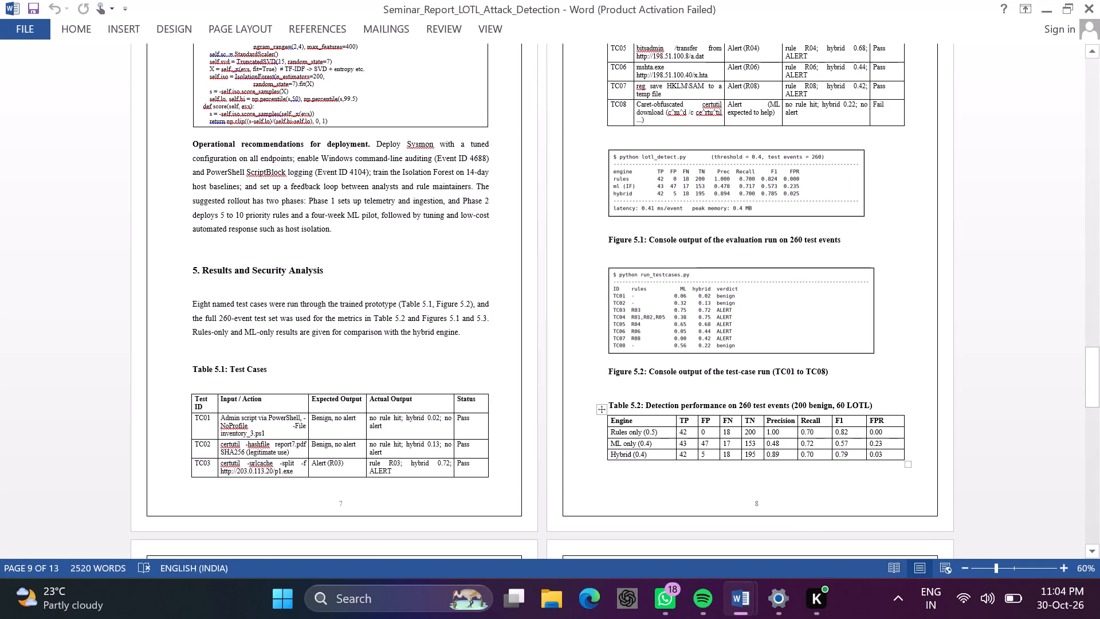
scroll(779, 303, up, 4)
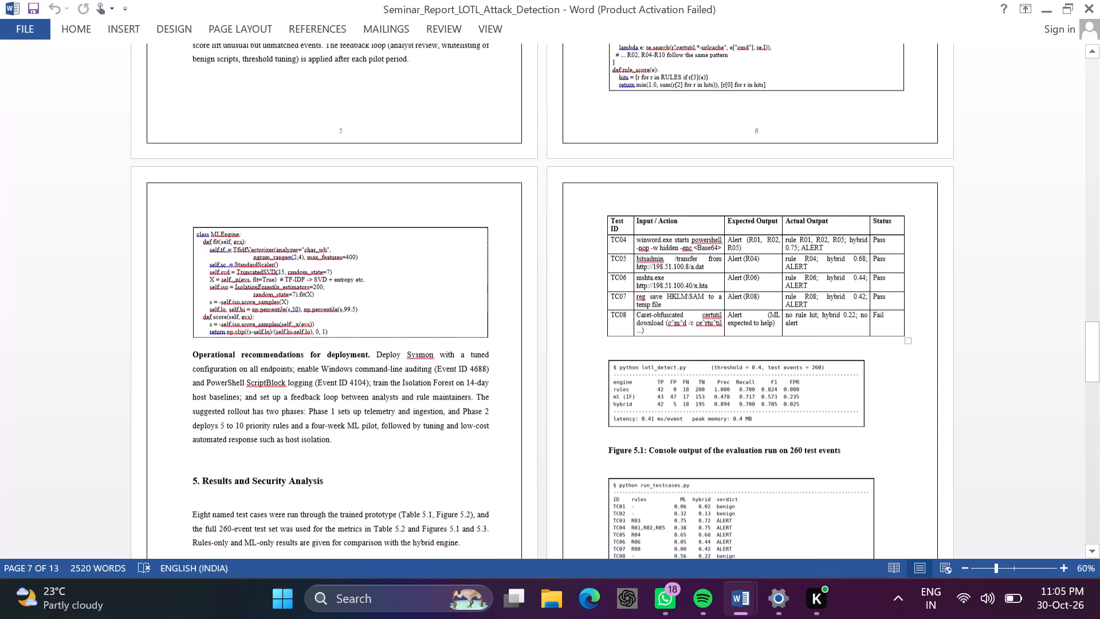
scroll(779, 303, up, 5)
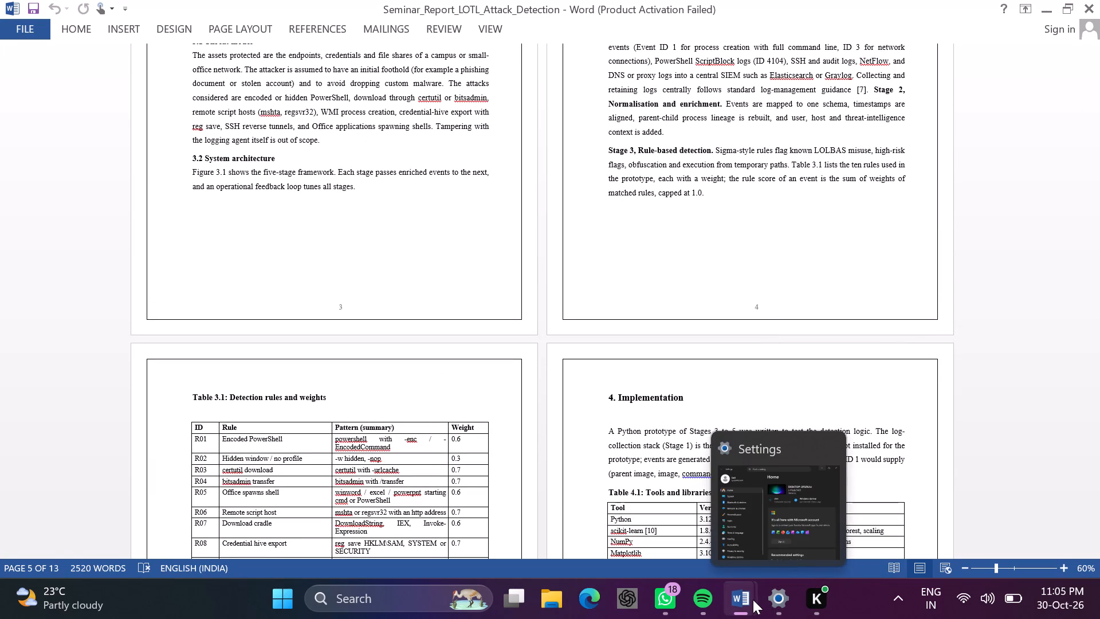
Switch to the Seminar_S.Y_Report_Format document.
click(701, 531)
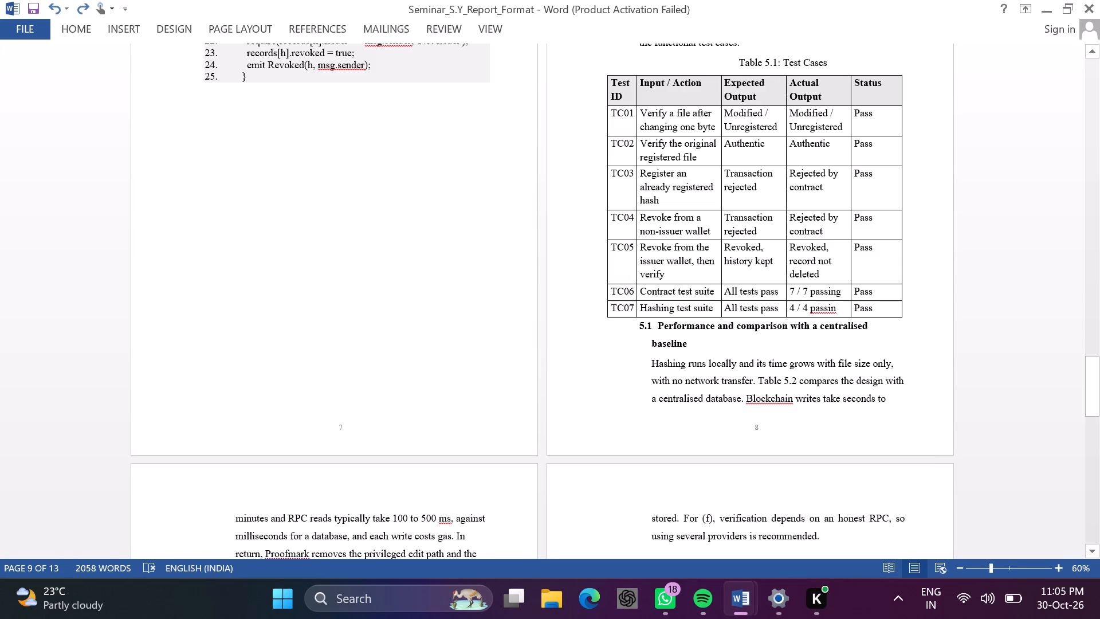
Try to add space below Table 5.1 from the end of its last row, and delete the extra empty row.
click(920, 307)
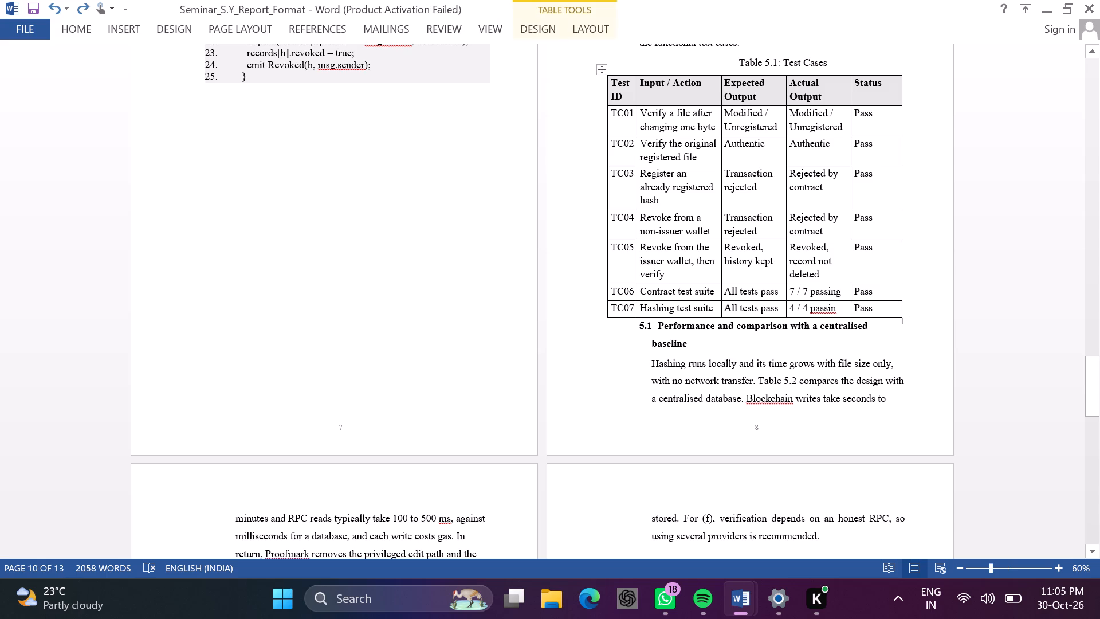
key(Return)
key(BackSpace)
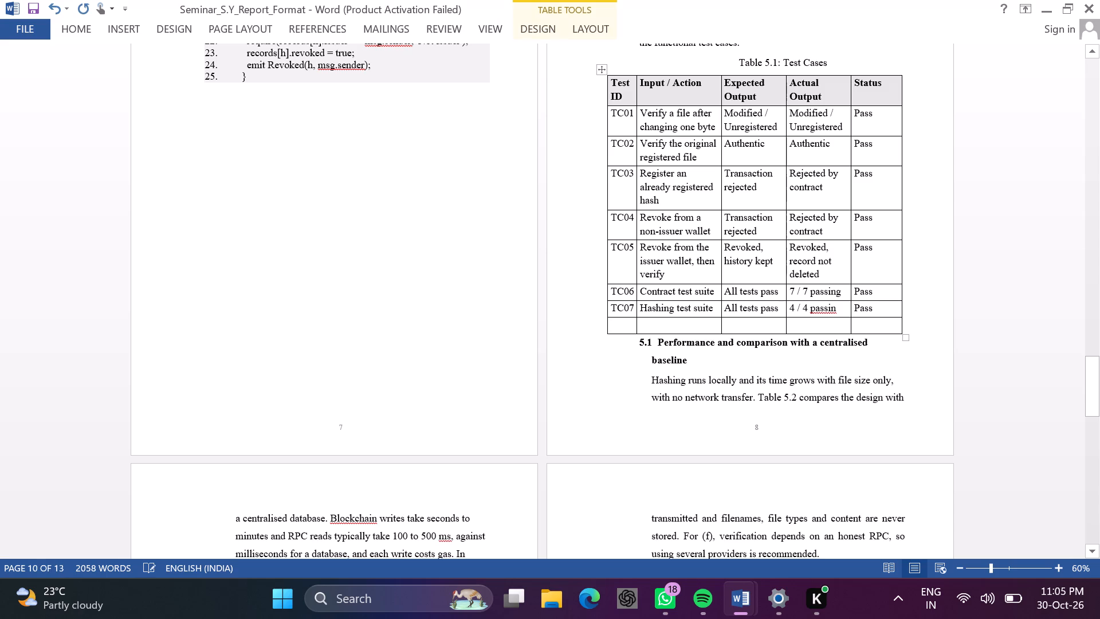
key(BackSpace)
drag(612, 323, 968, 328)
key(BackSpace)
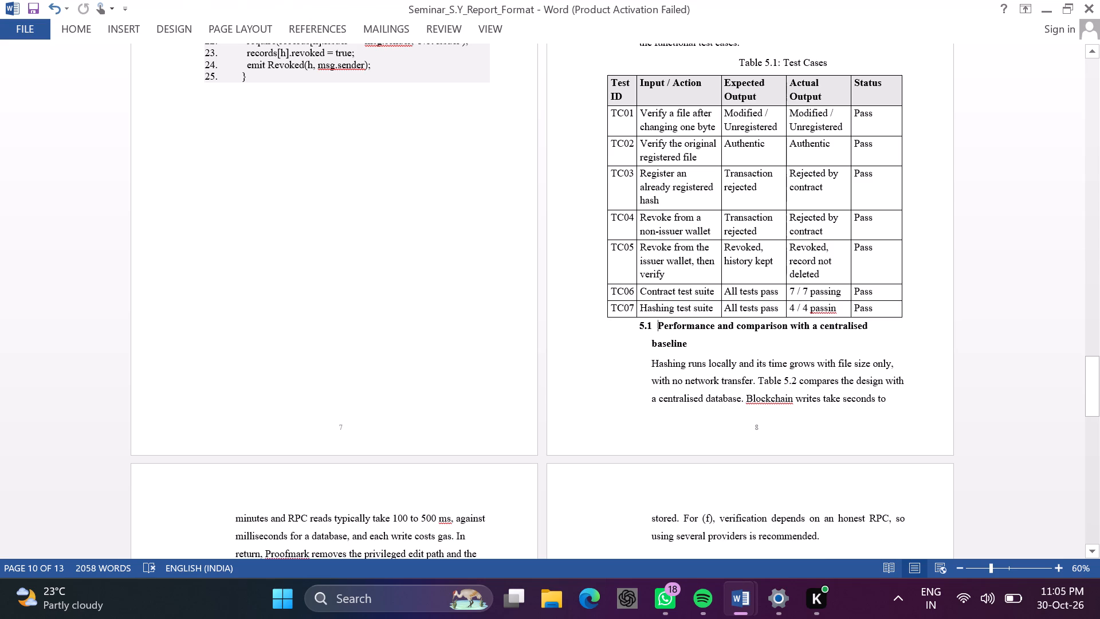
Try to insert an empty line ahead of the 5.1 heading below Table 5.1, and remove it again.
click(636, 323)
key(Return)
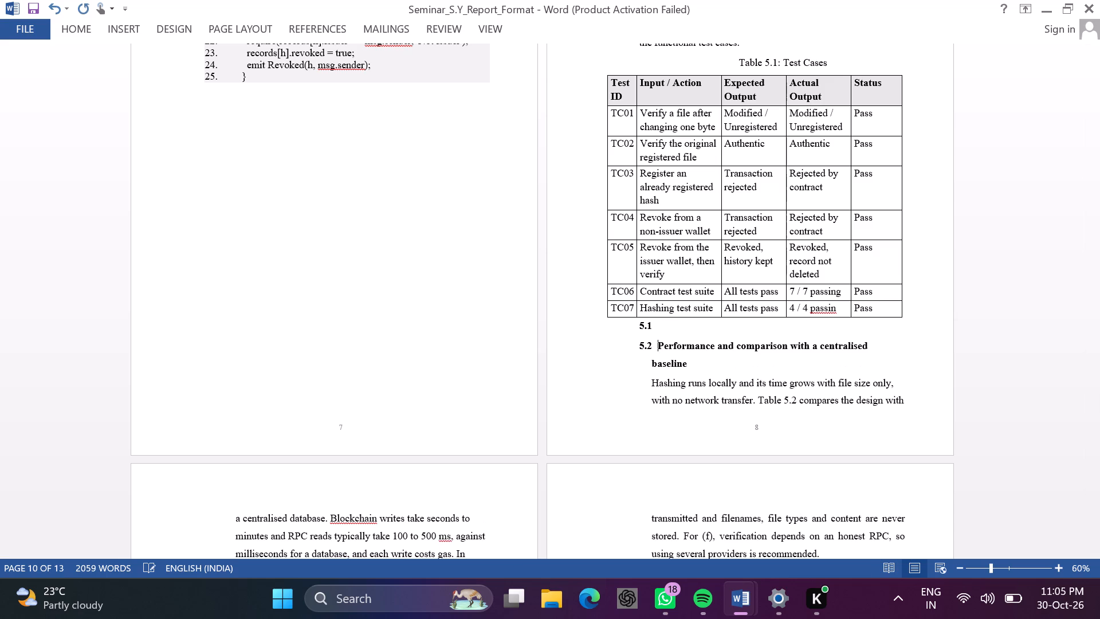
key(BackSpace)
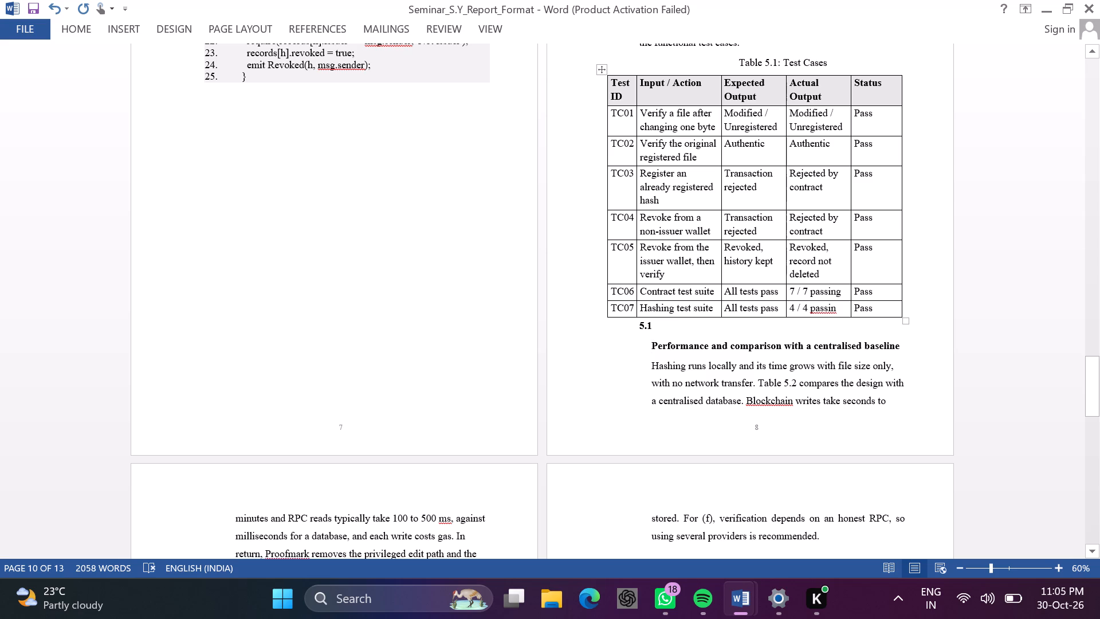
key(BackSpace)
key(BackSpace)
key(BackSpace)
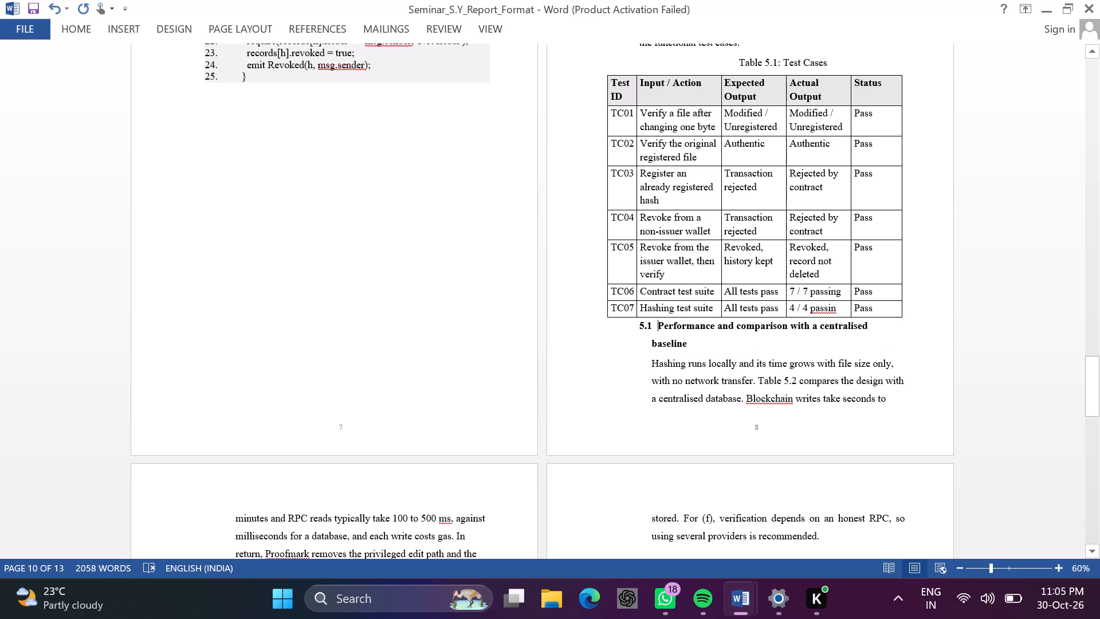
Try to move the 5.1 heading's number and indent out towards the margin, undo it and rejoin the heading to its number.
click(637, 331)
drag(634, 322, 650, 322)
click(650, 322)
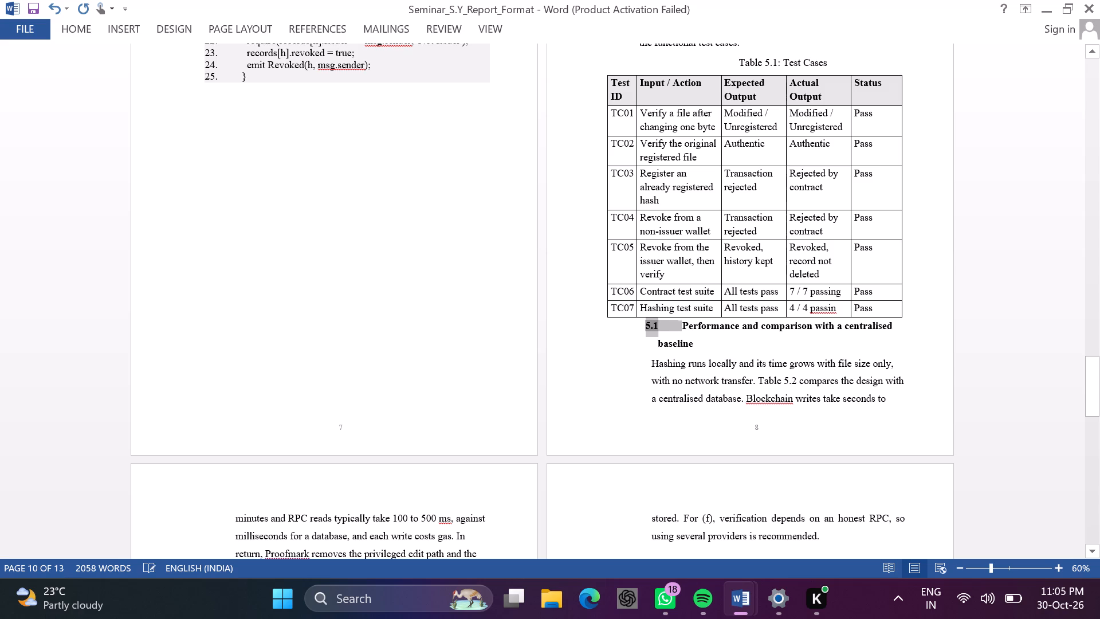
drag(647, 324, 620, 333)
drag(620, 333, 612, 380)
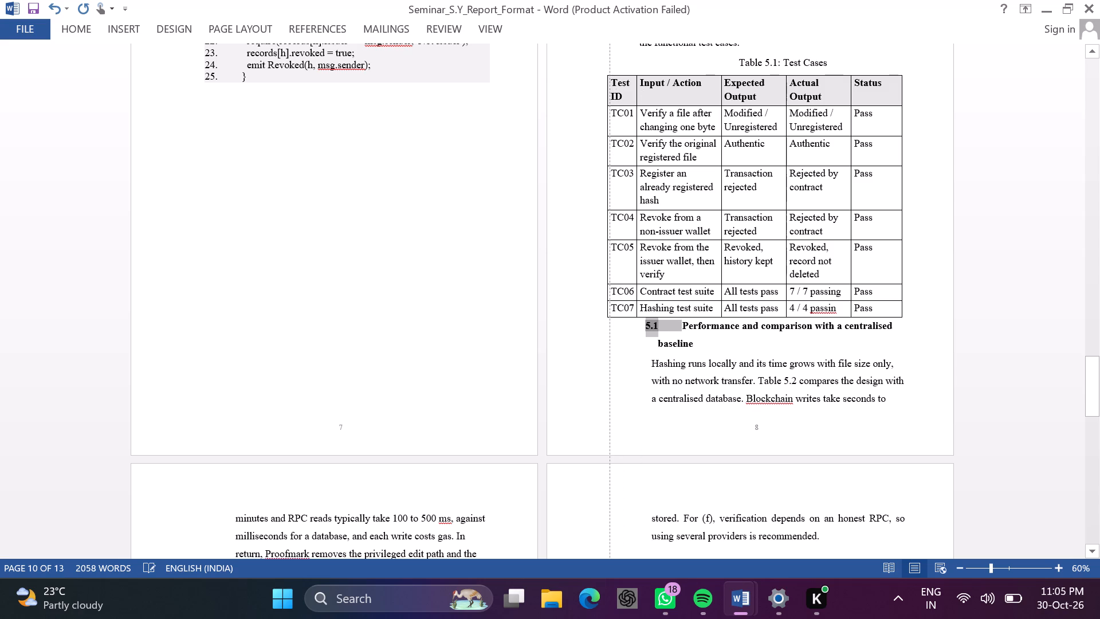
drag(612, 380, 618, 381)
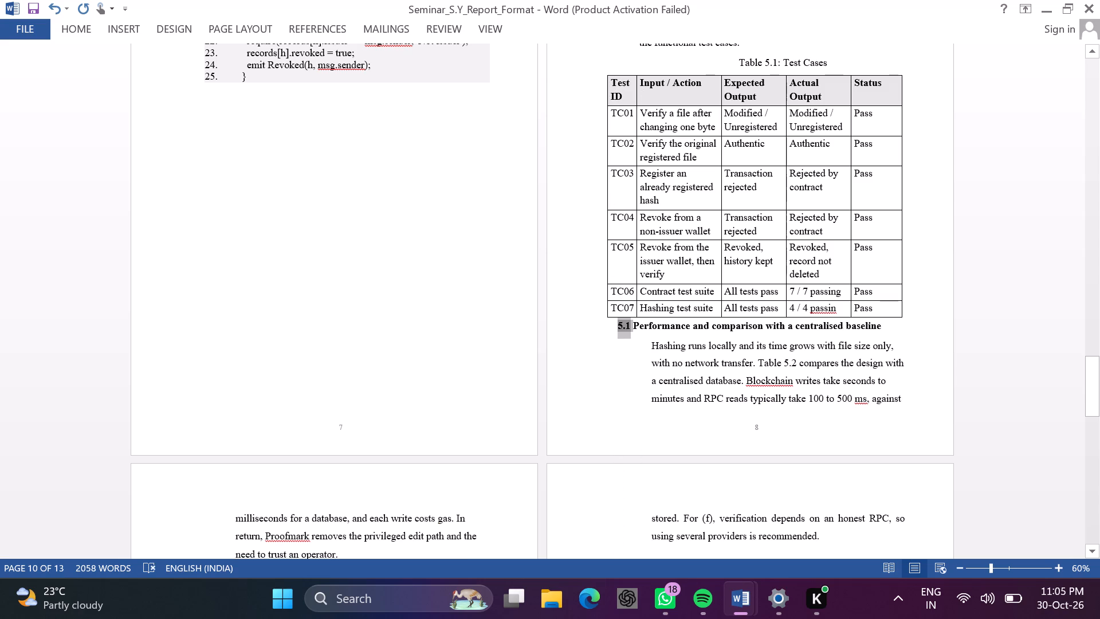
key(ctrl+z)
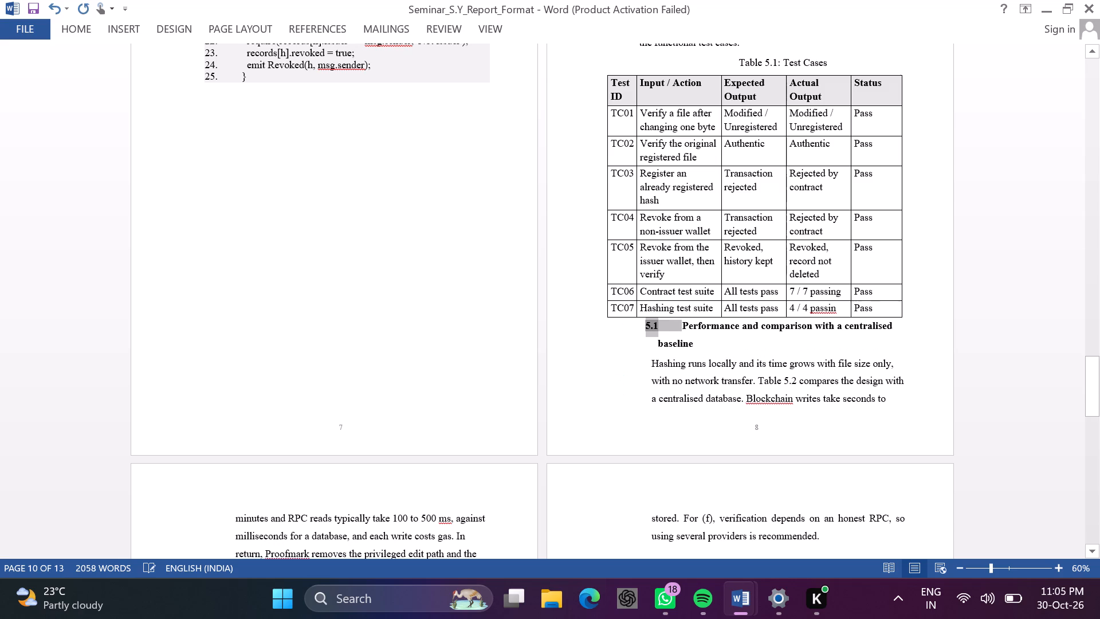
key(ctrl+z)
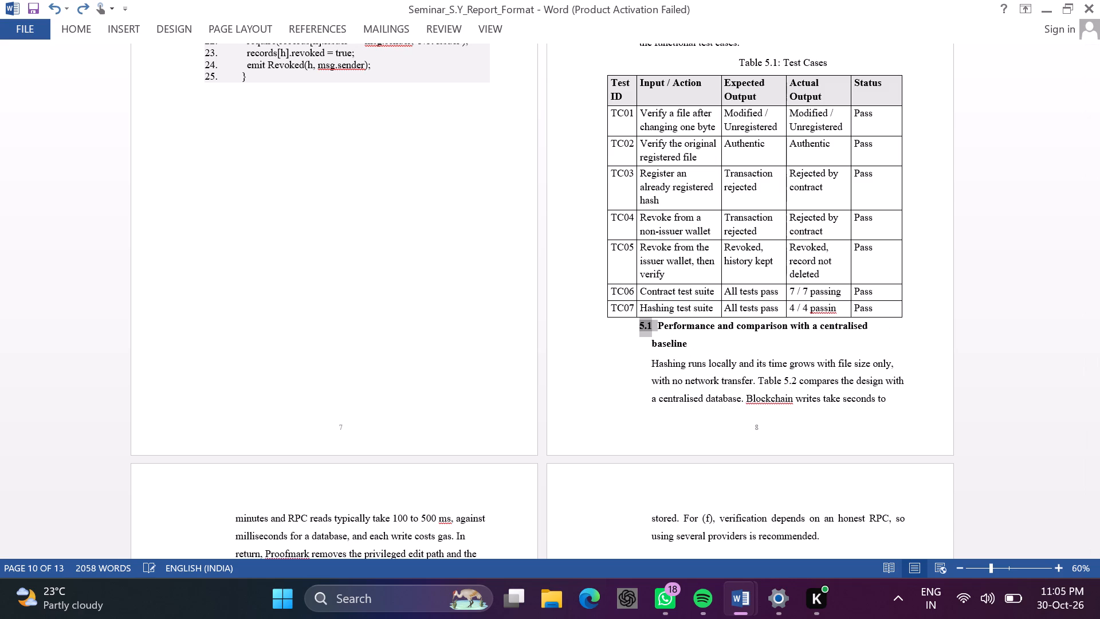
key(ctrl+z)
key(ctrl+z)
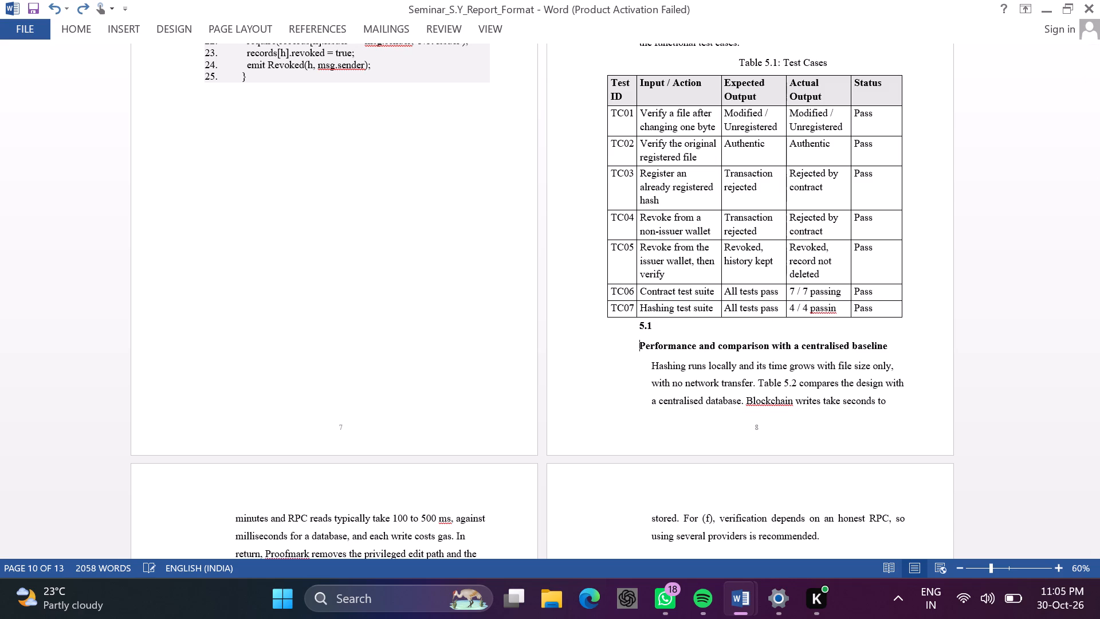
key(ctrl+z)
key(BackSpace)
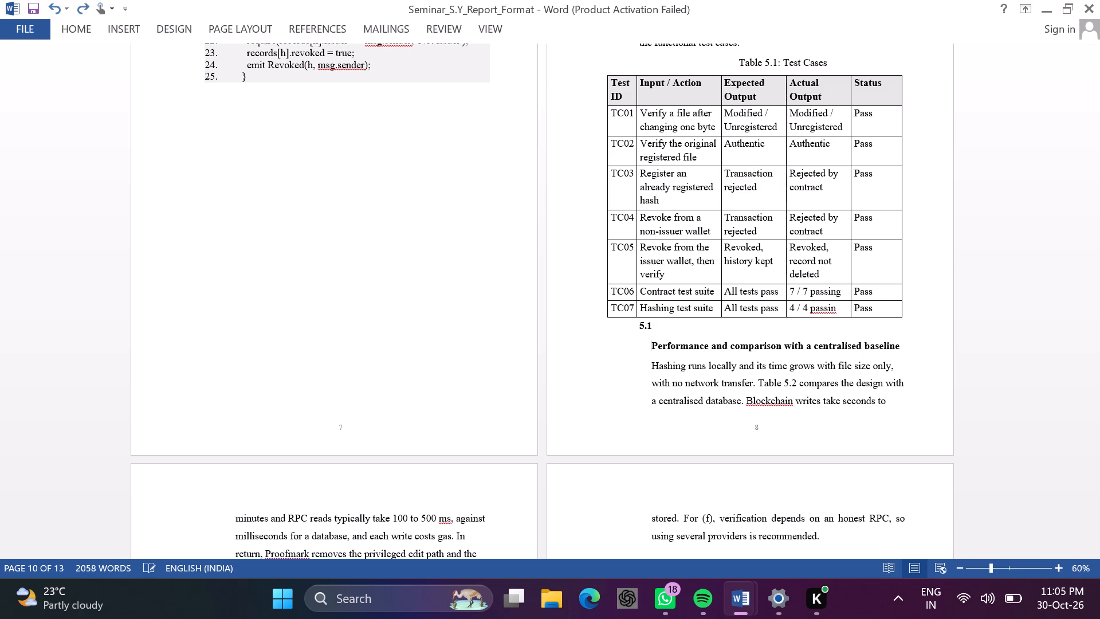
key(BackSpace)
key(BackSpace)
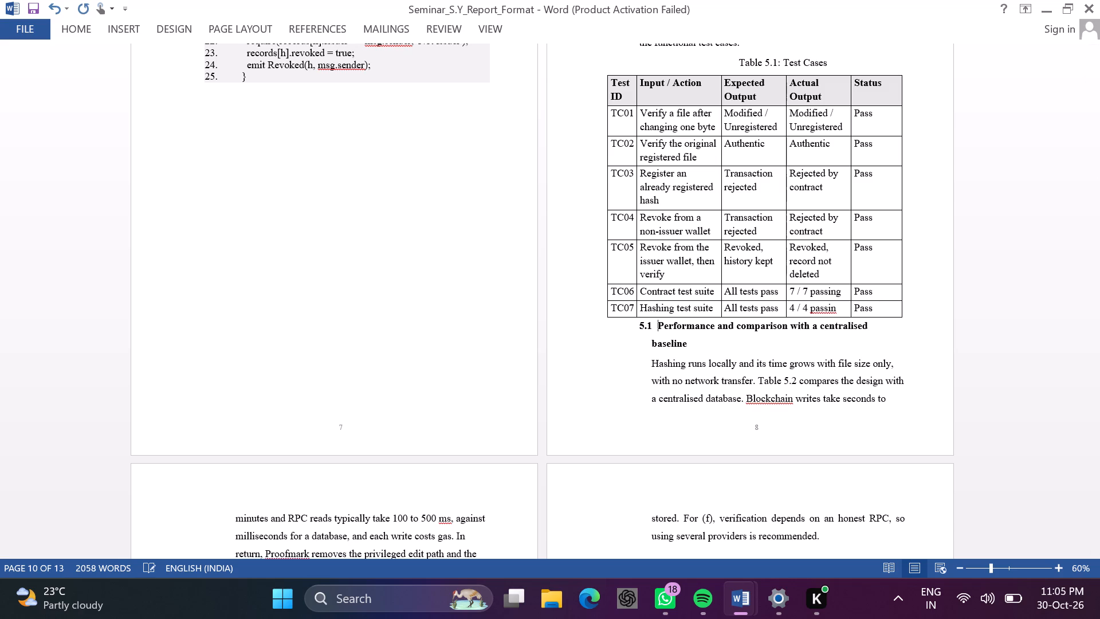
Insert a blank line between Table 5.1 and the "Performance and comparison with a centralised baseline" heading, and renumber that heading 5.1.
key(BackSpace)
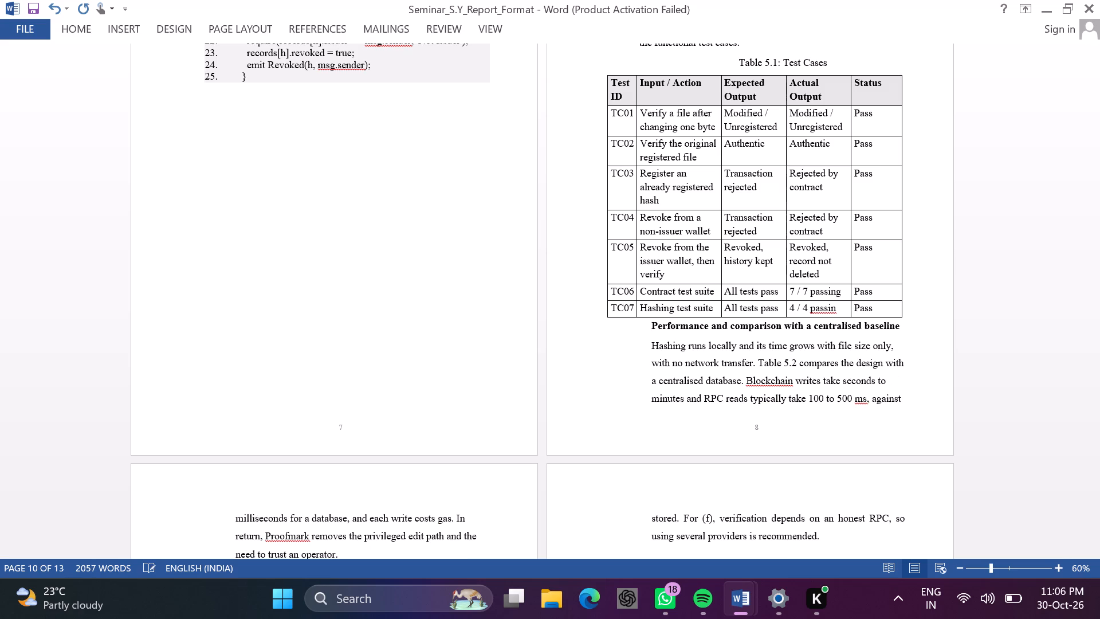
key(BackSpace)
key(Return)
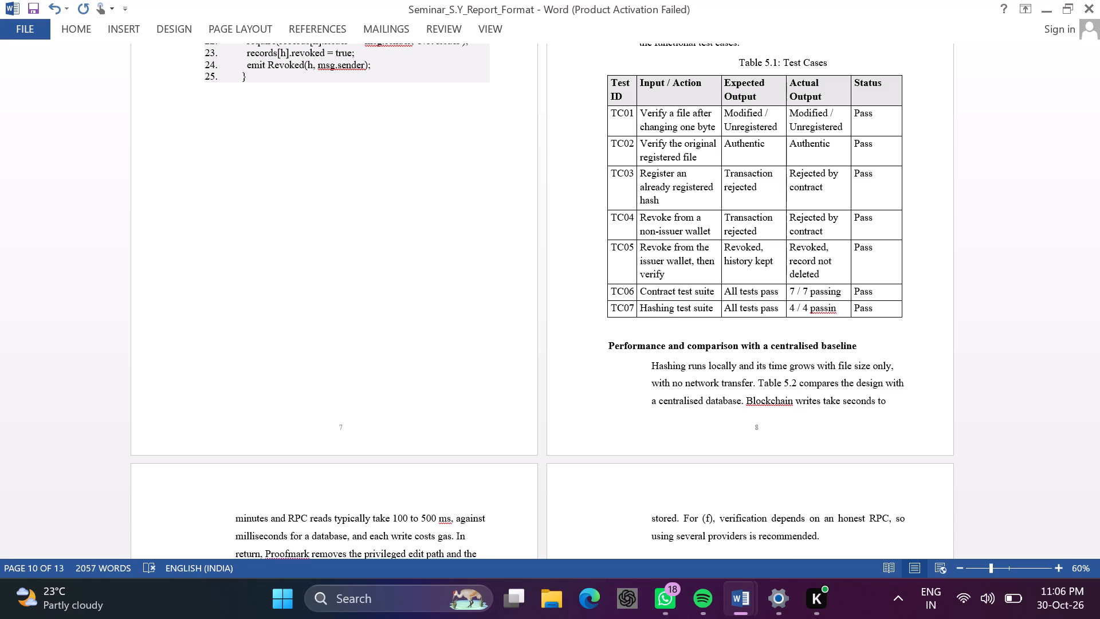
key(5)
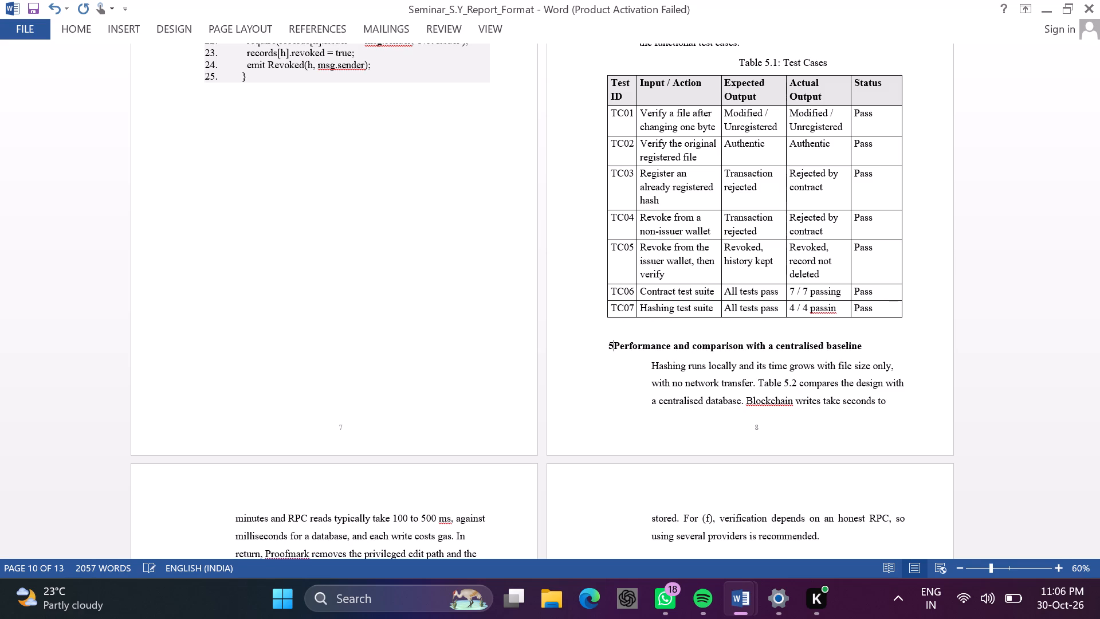
text(.1)
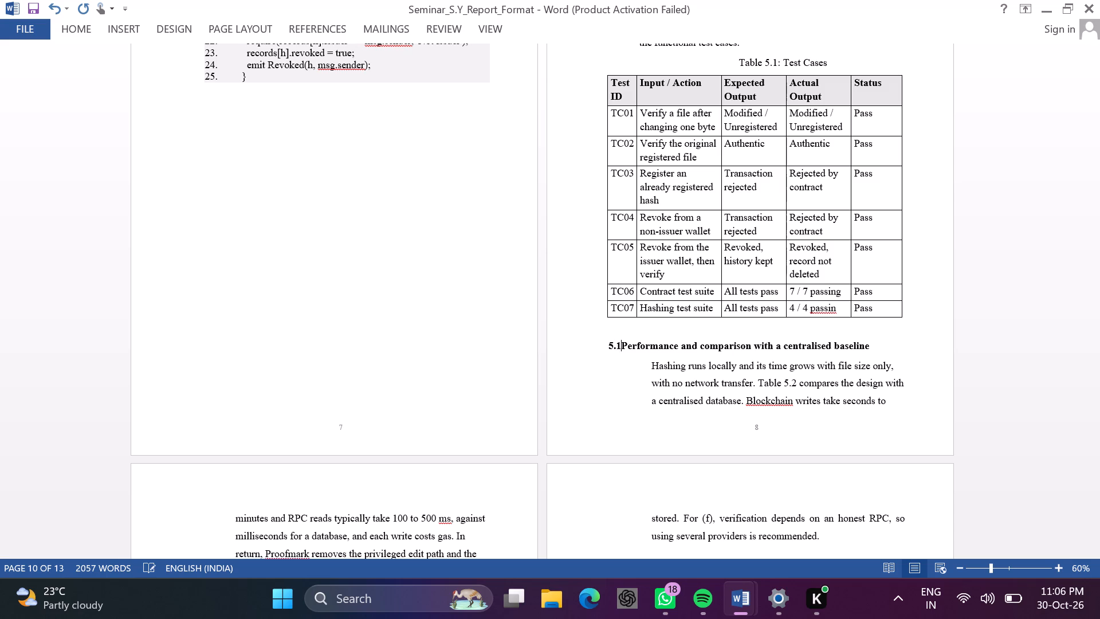
key(space)
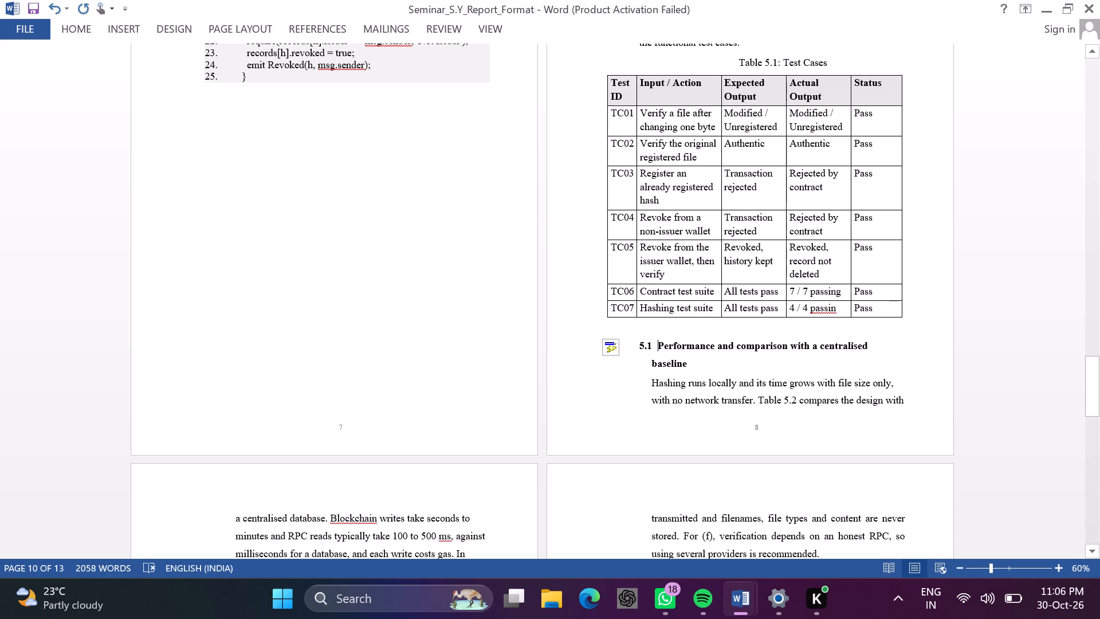
Examine the layout and numbering of the report's pages from Section 5.1 to the References and back to Section 3.
scroll(616, 397, down, 1)
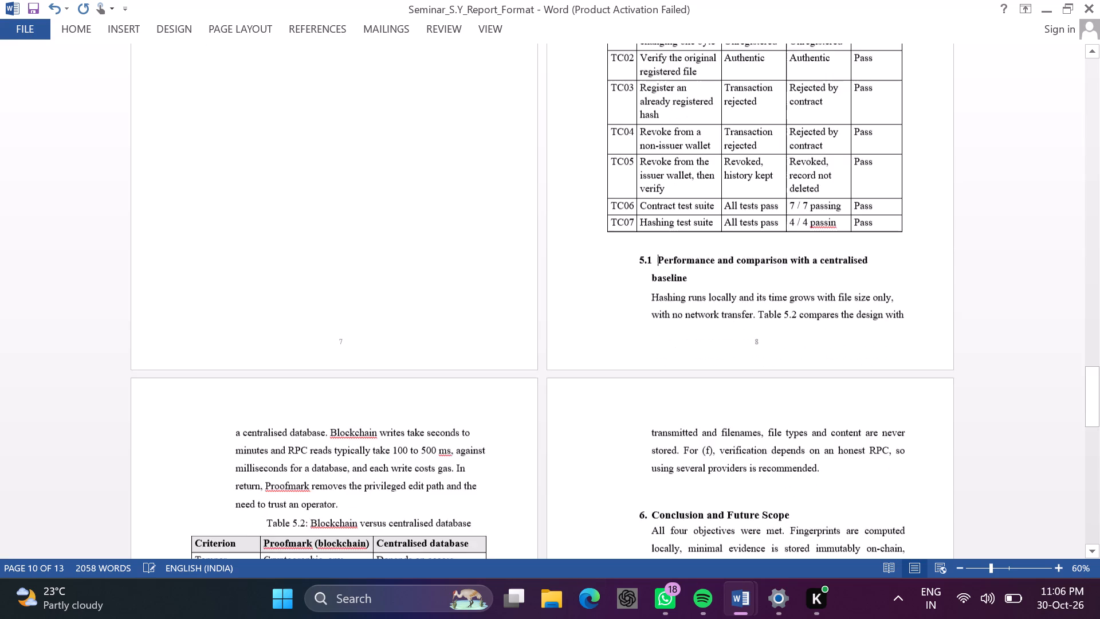
scroll(616, 397, down, 4)
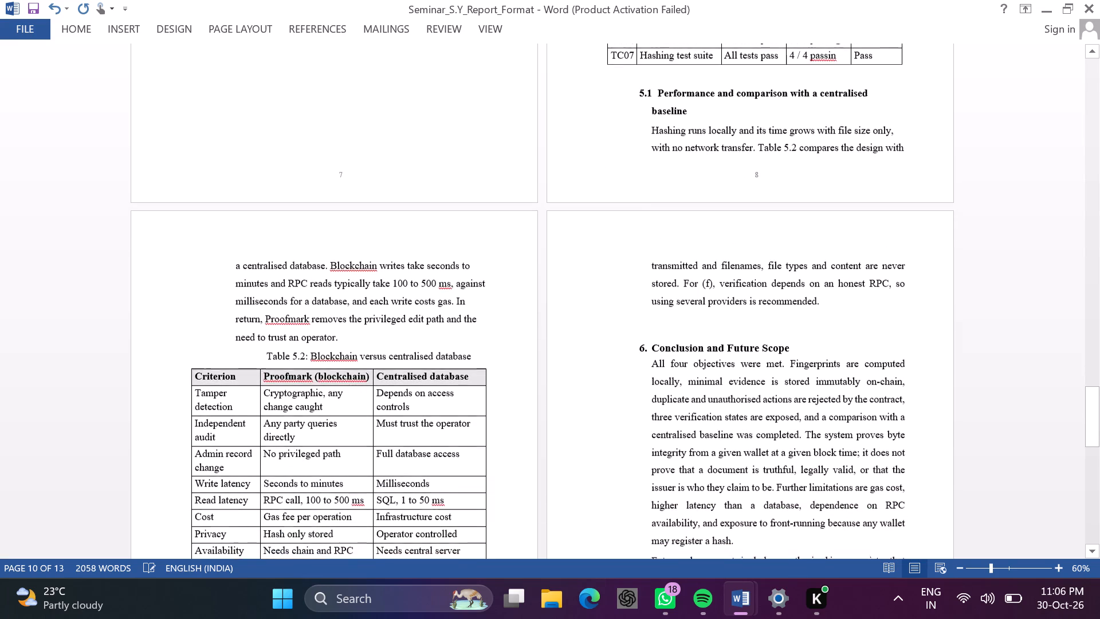
scroll(616, 397, down, 1)
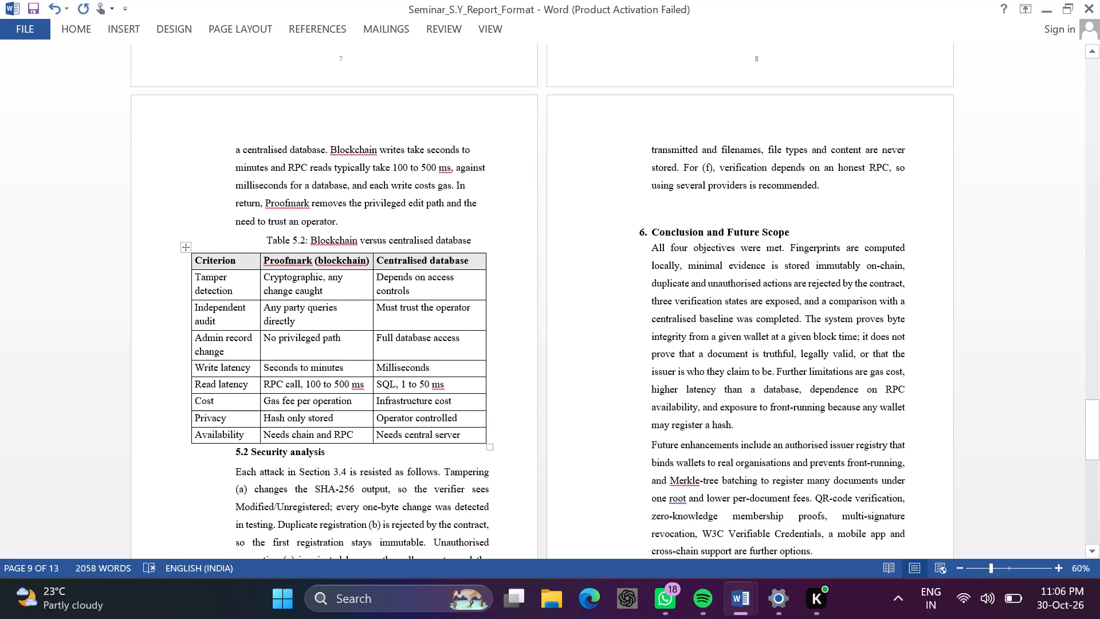
scroll(485, 406, down, 1)
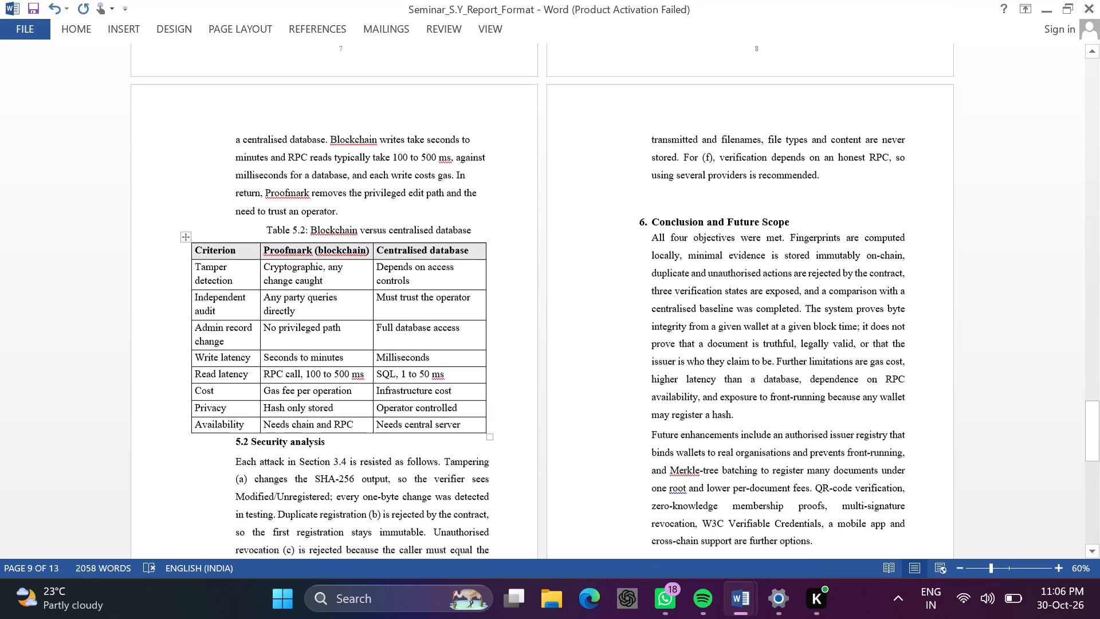
scroll(485, 406, down, 4)
scroll(485, 406, up, 1)
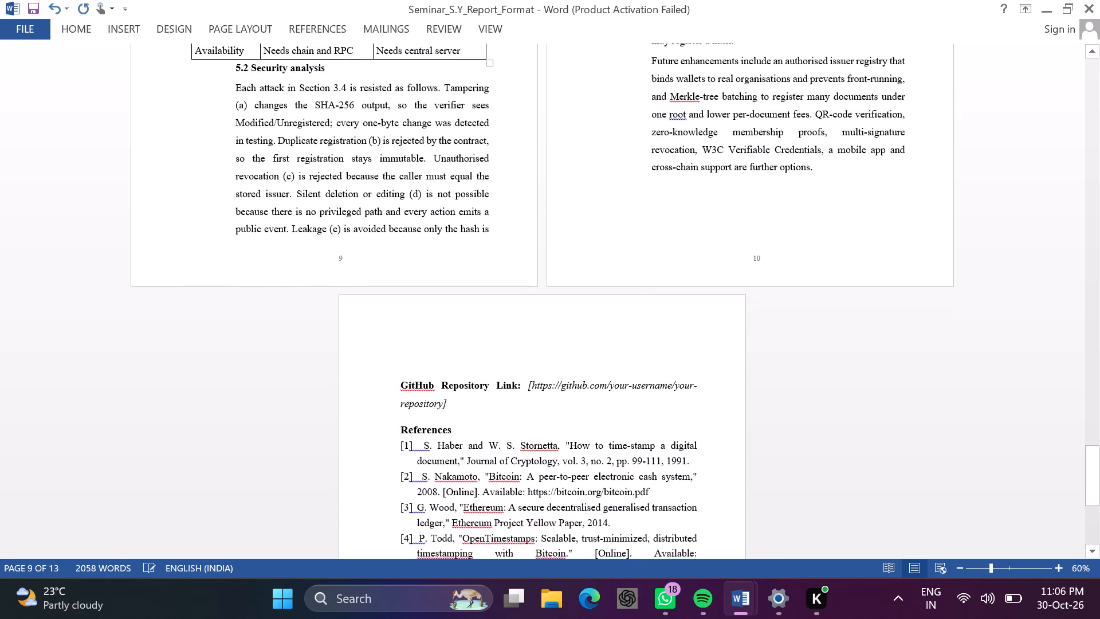
scroll(485, 406, up, 9)
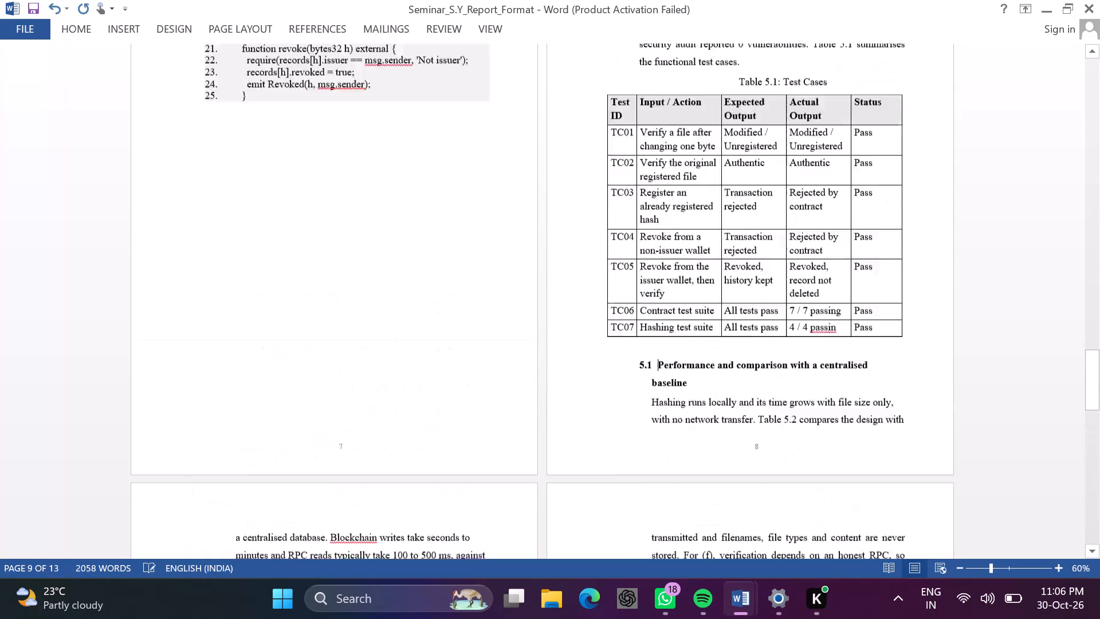
scroll(485, 406, up, 4)
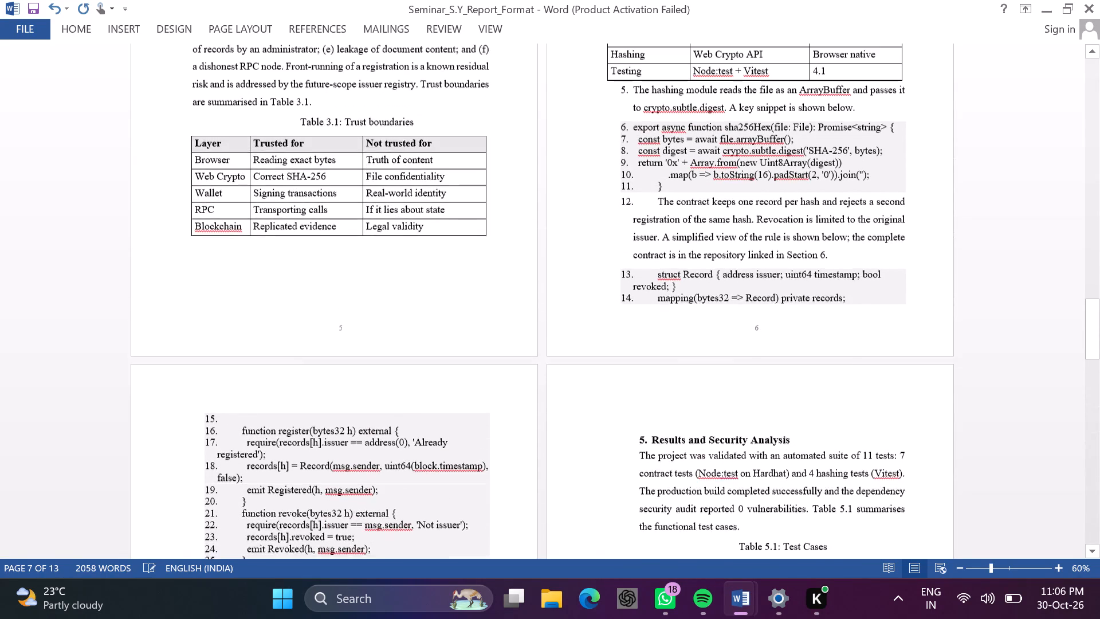
scroll(485, 406, up, 5)
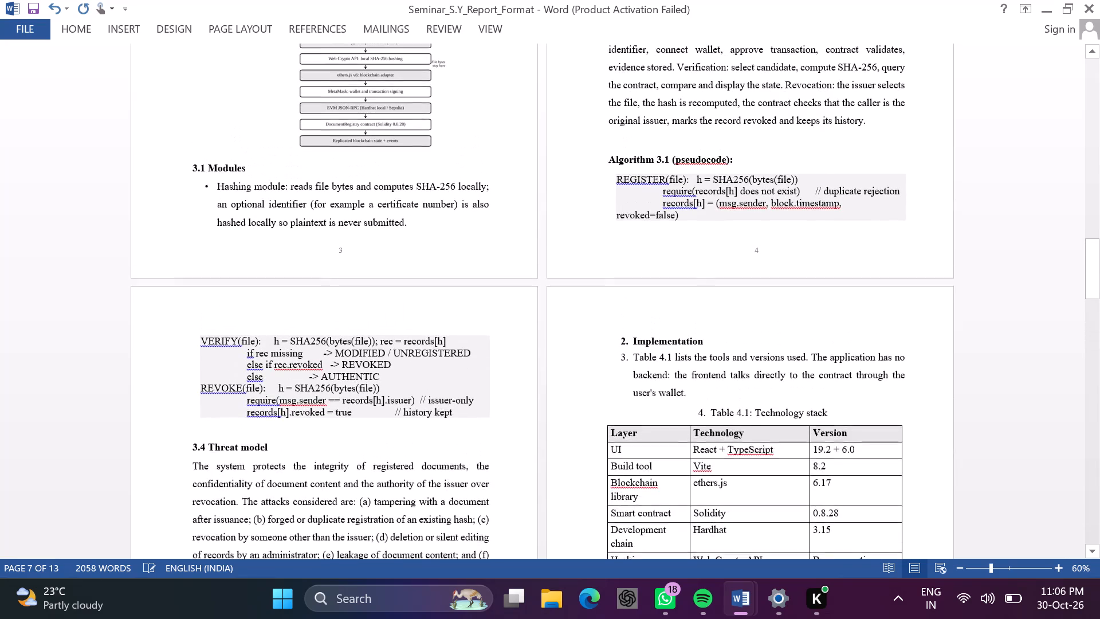
Review the report's pages from Section 3 back through the Objectives and Introduction to the title and certificate pages.
scroll(485, 406, up, 4)
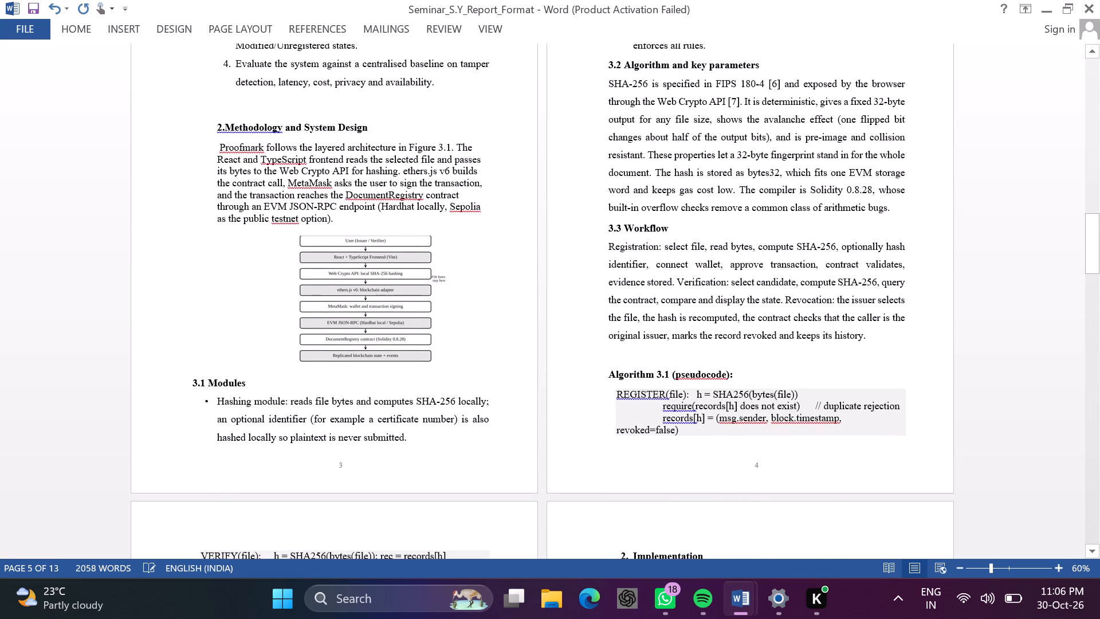
scroll(485, 406, up, 2)
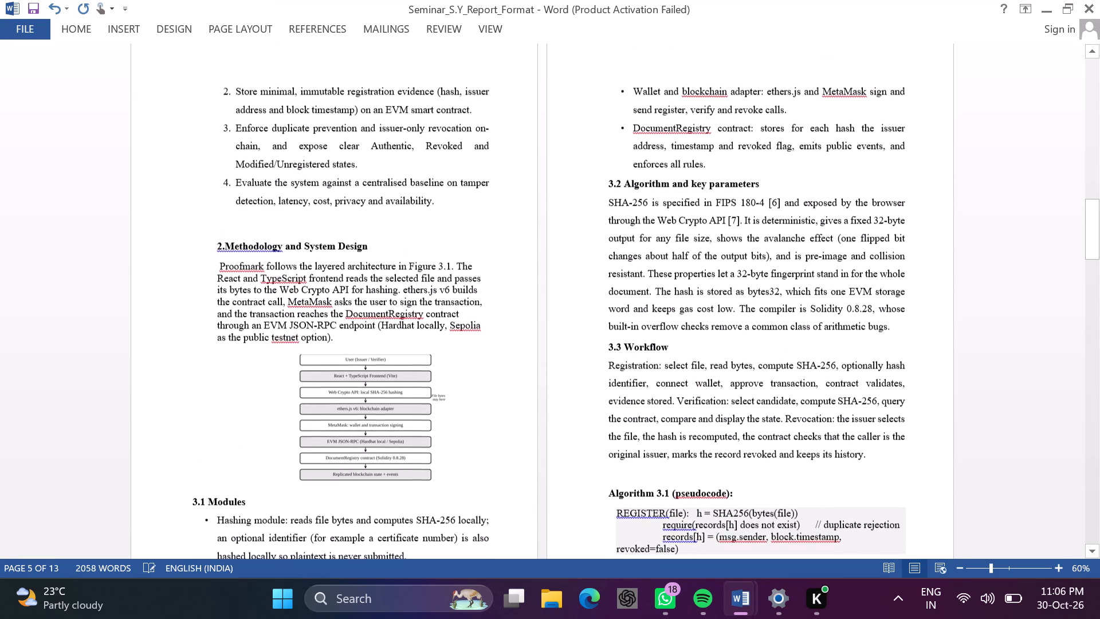
scroll(485, 406, up, 5)
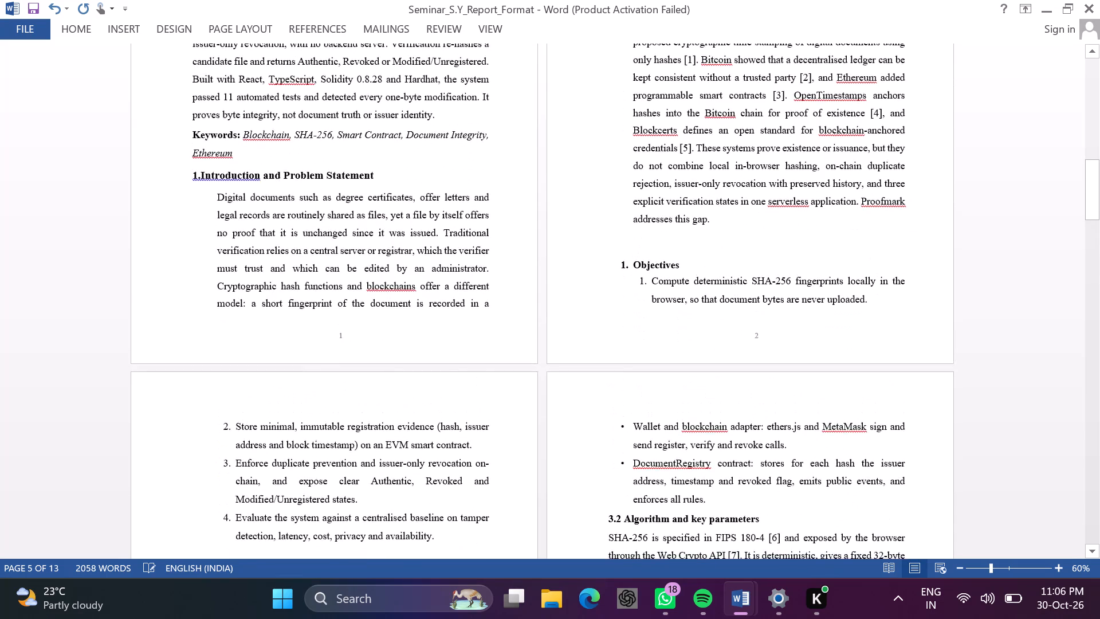
scroll(485, 406, up, 8)
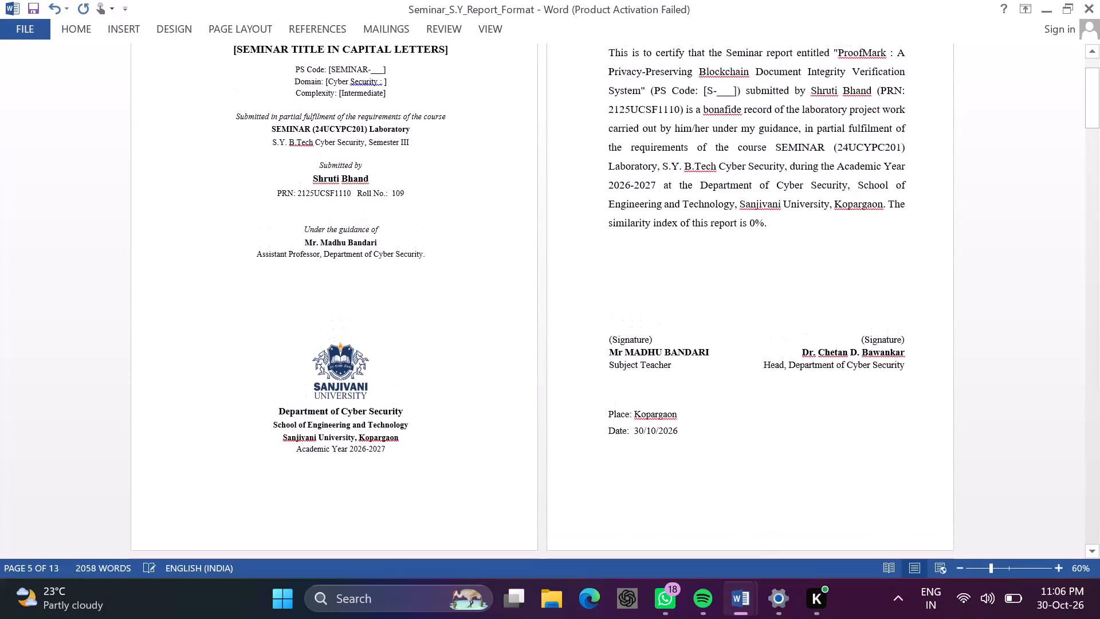
Save a copy of the report as a Word Document named "seminar report" in the Documents folder.
click(15, 23)
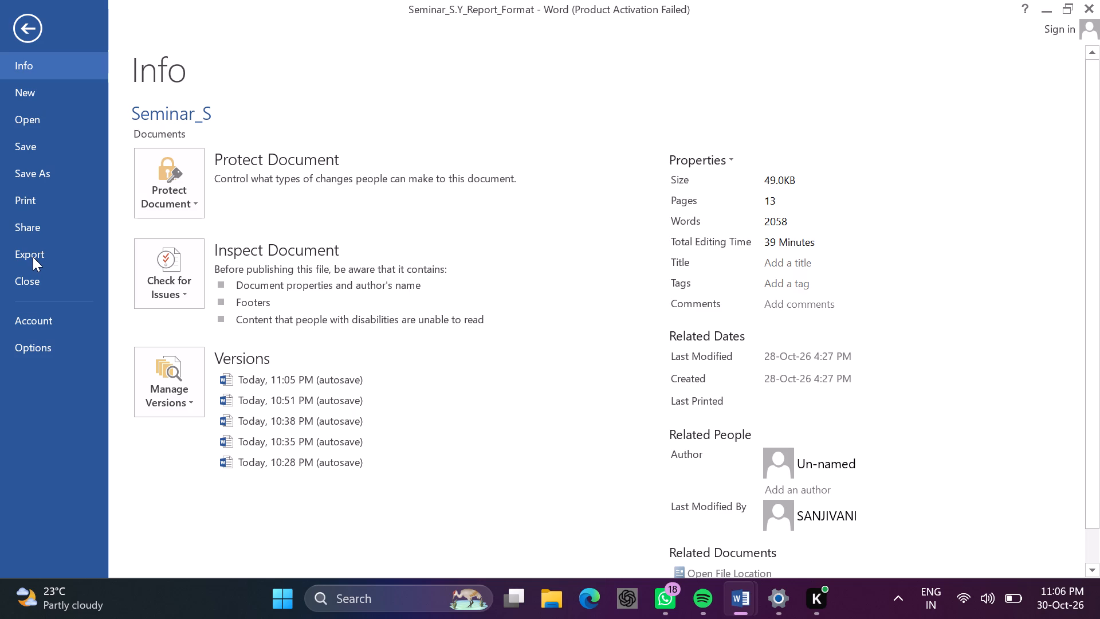
click(53, 168)
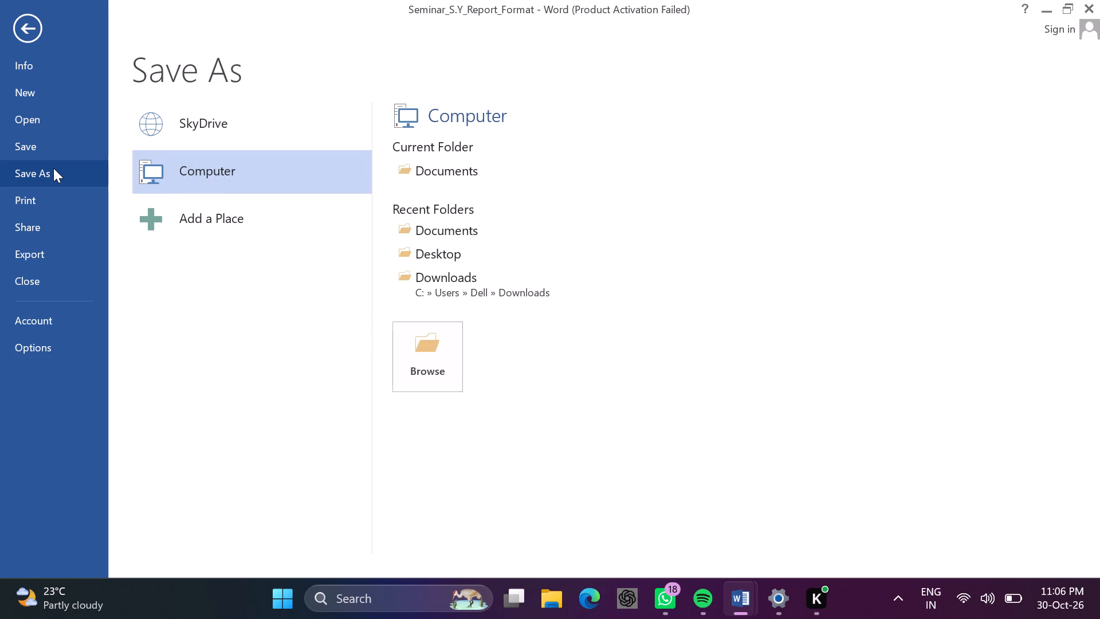
click(426, 173)
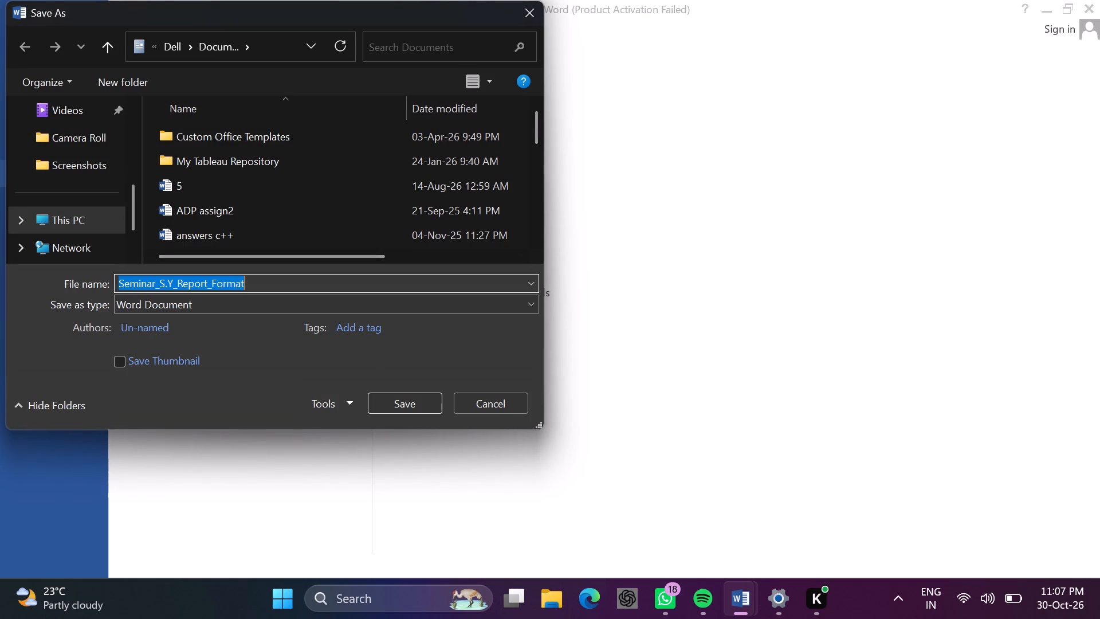
key(BackSpace)
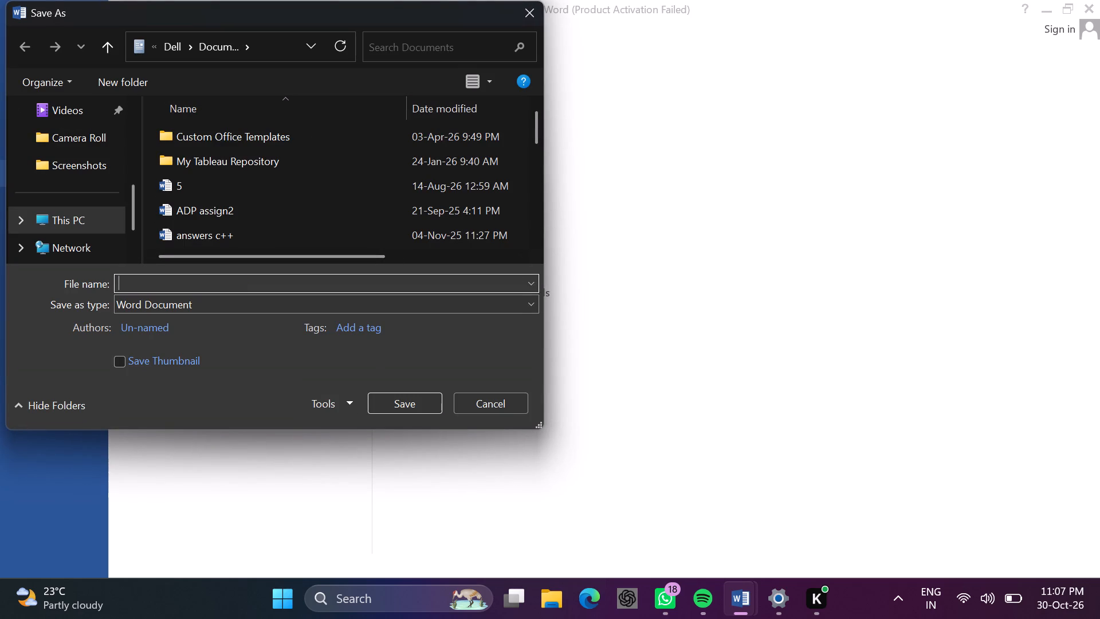
text(seminarbreport)
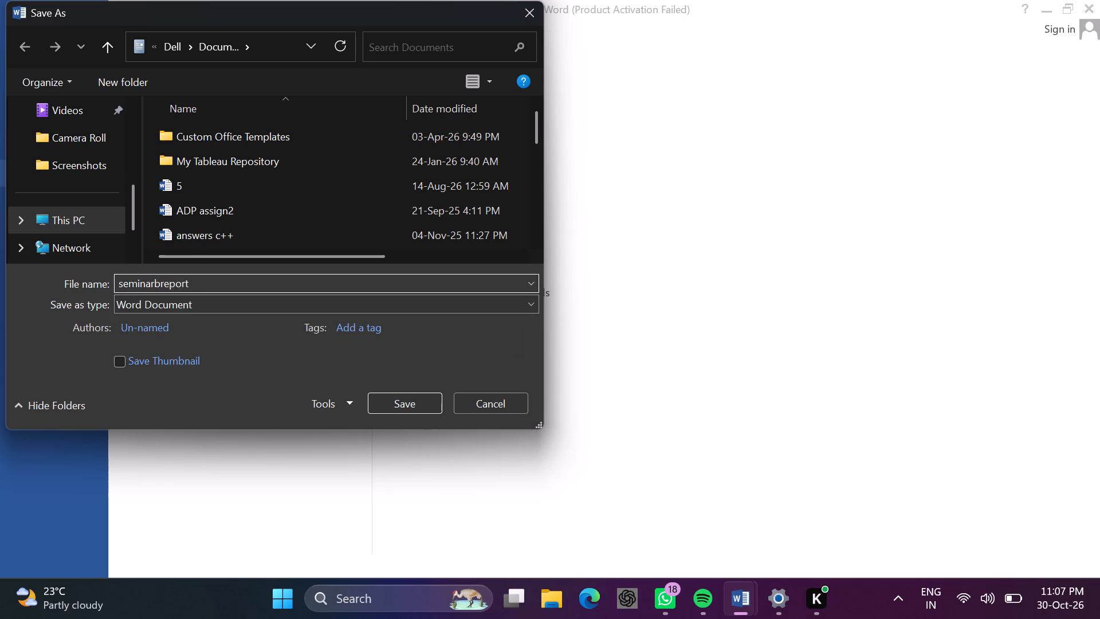
key(Left)
key(Left)
key(Left)
key(Left)
key(Left)
key(Left)
key(BackSpace)
key(space)
key(Right)
key(Right)
key(Right)
key(Right)
key(Right)
key(Right)
key(Right)
scroll(100, 253, down, 1)
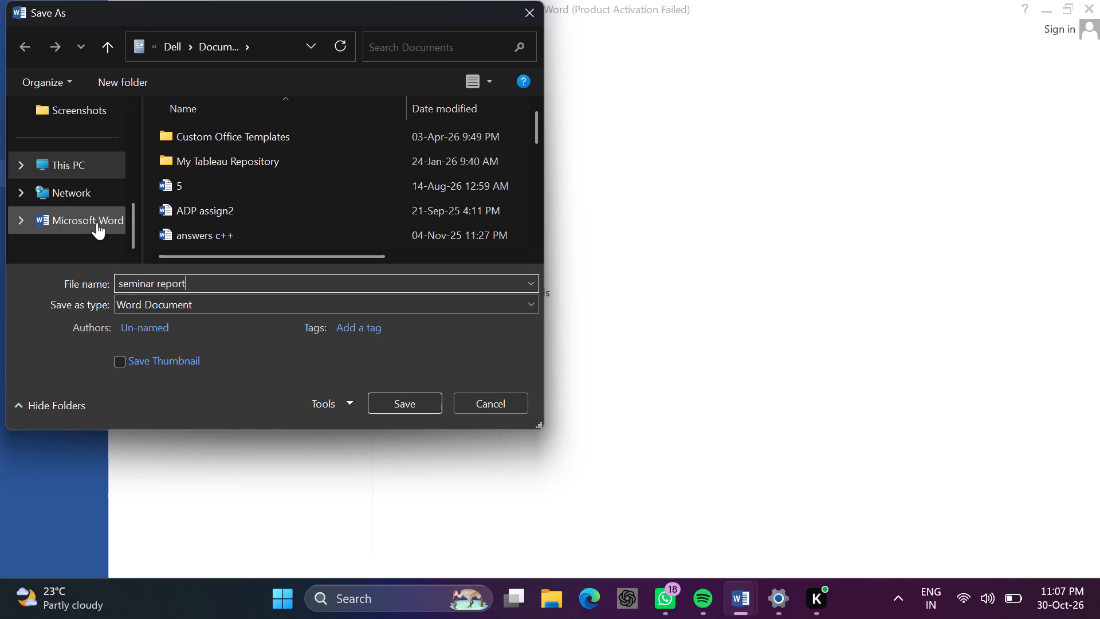
scroll(96, 157, up, 2)
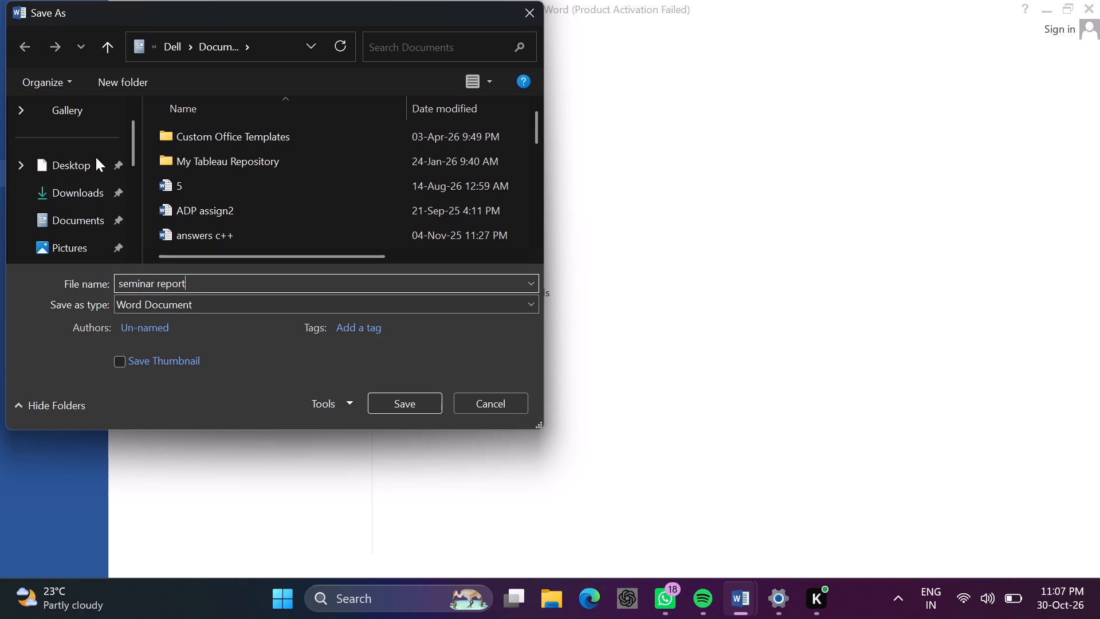
scroll(96, 157, up, 1)
click(87, 242)
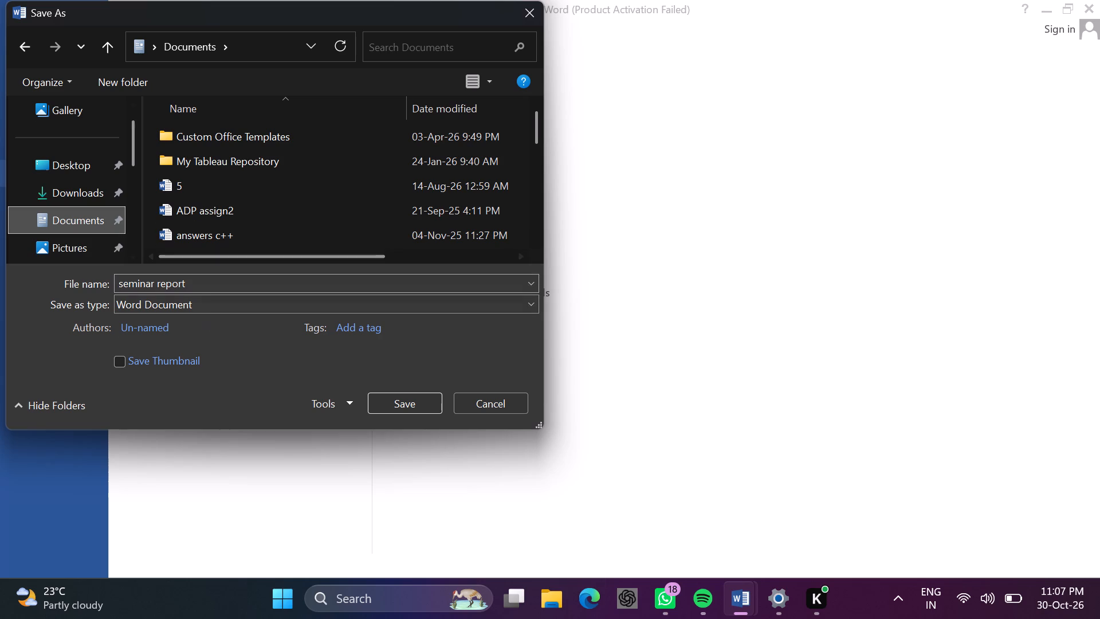
click(397, 399)
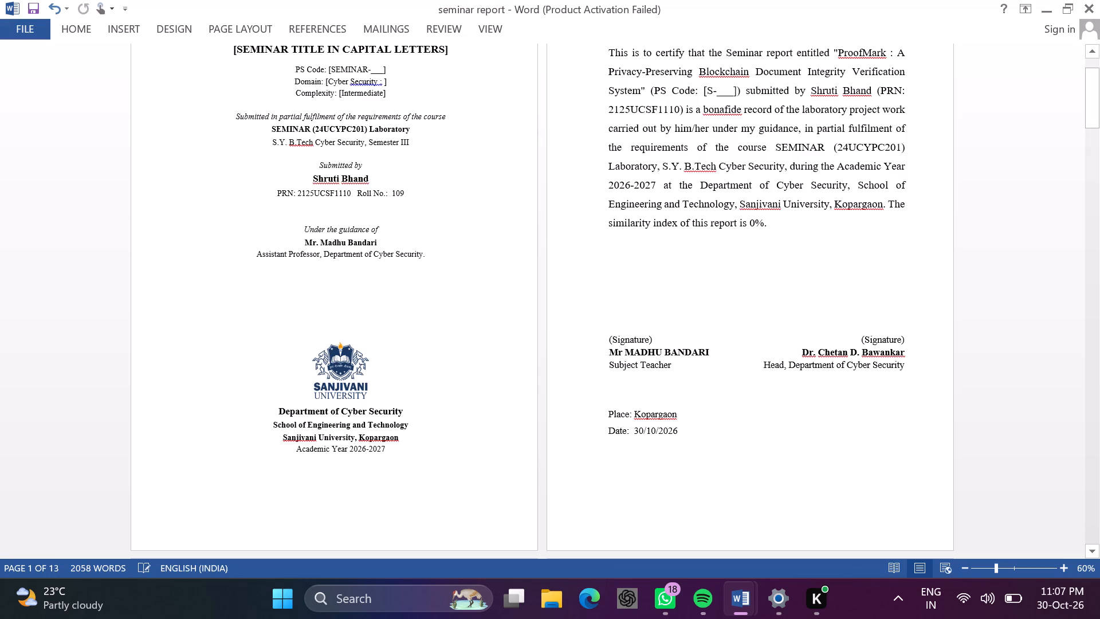
Review the Seminar_Report_LOTL_Attack_Detection document back to its title and certificate pages and close it.
click(1040, 9)
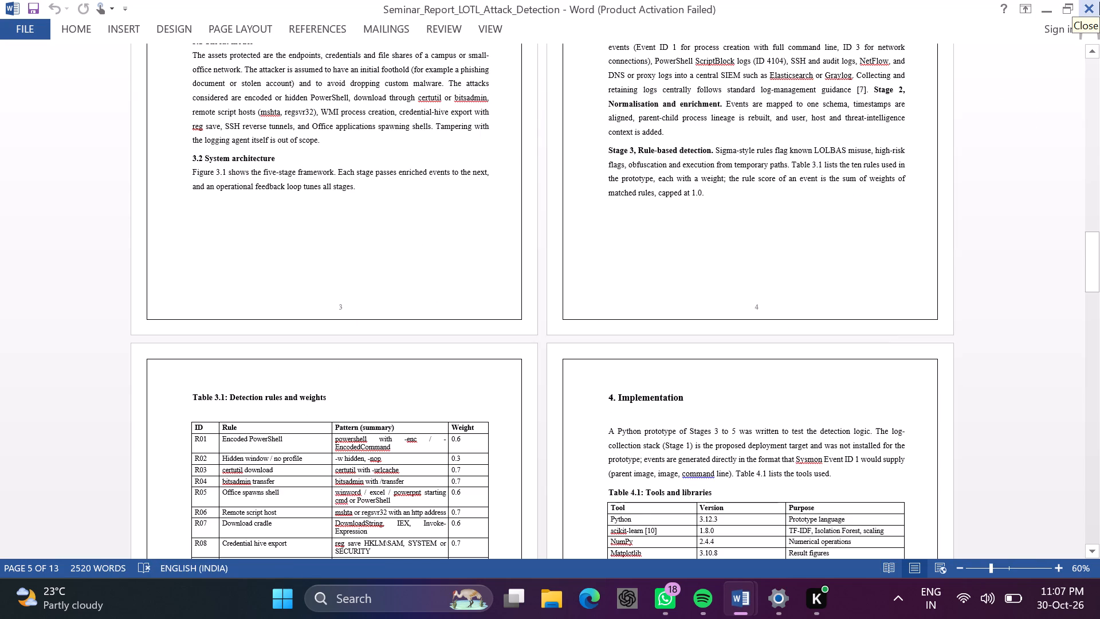
scroll(828, 234, up, 5)
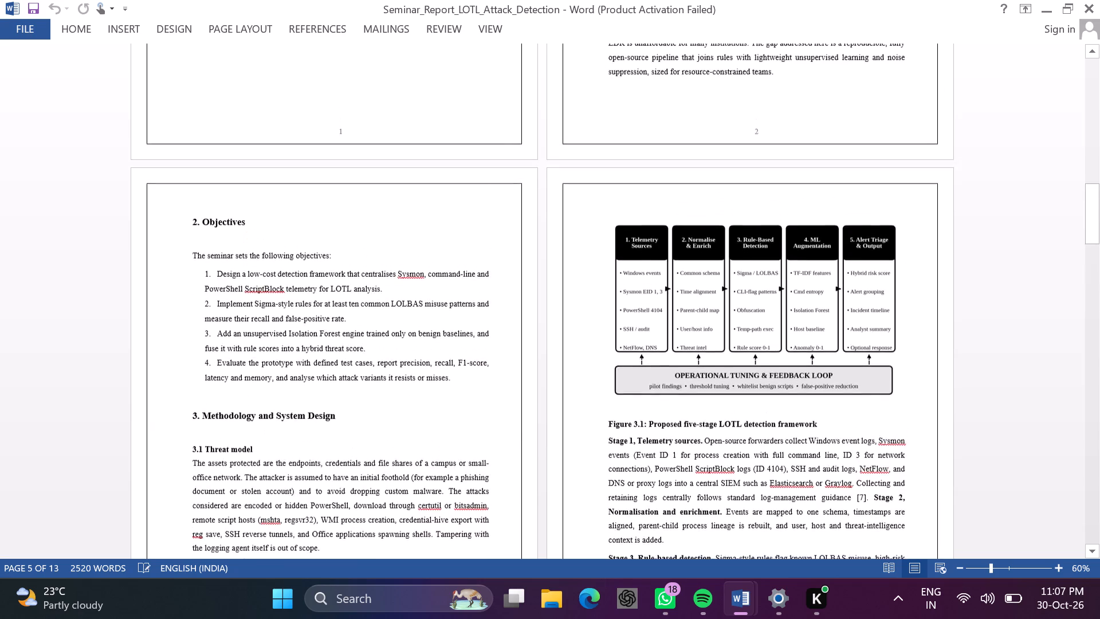
scroll(828, 234, up, 8)
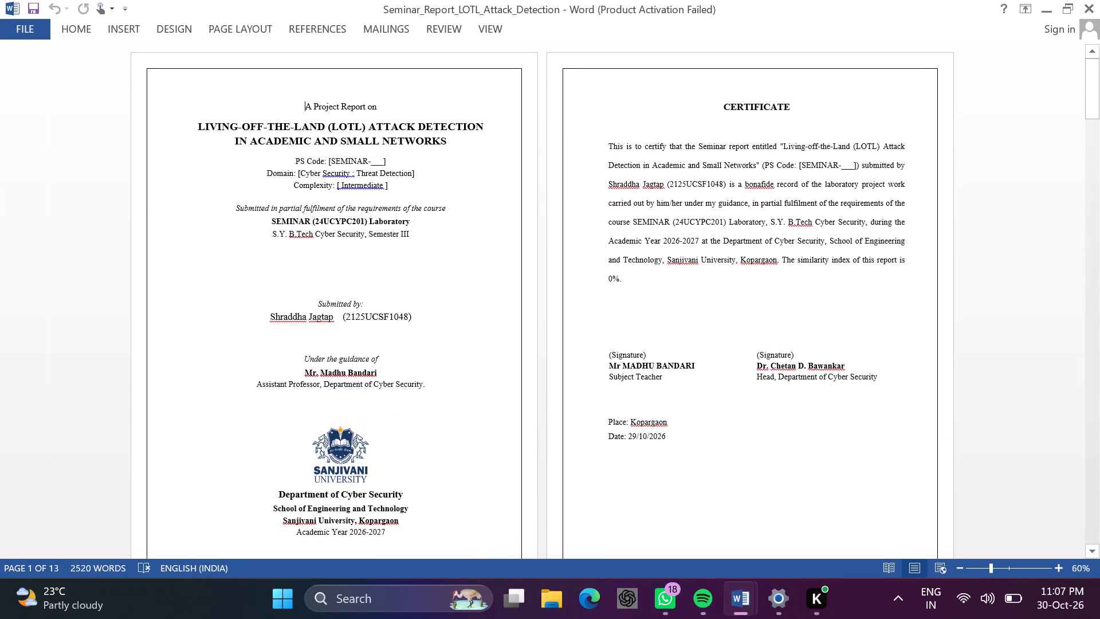
click(1092, 6)
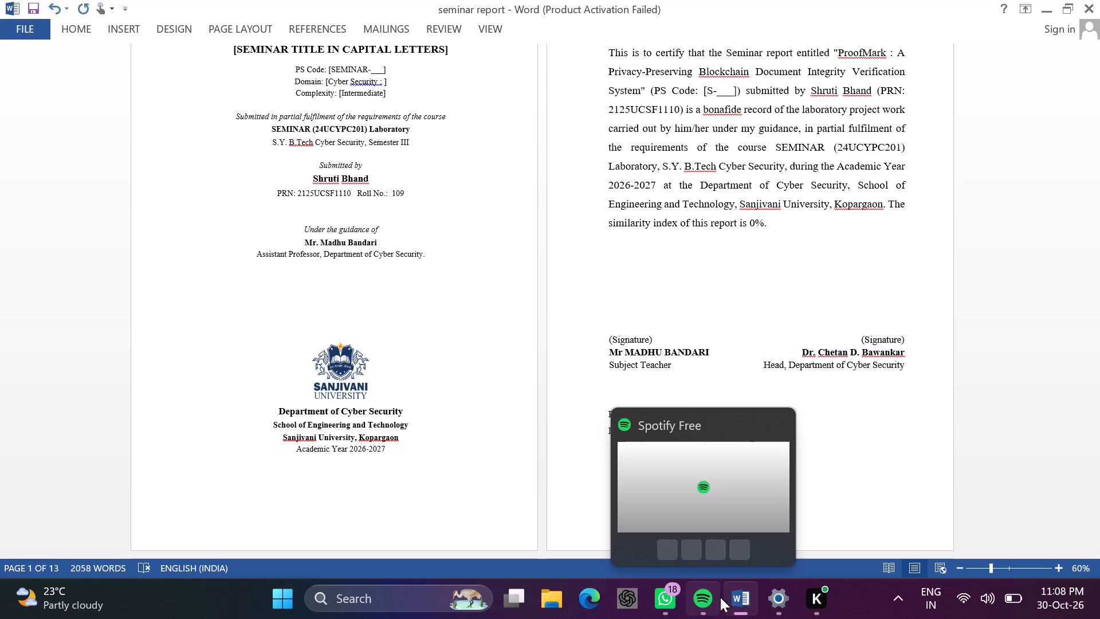
click(549, 612)
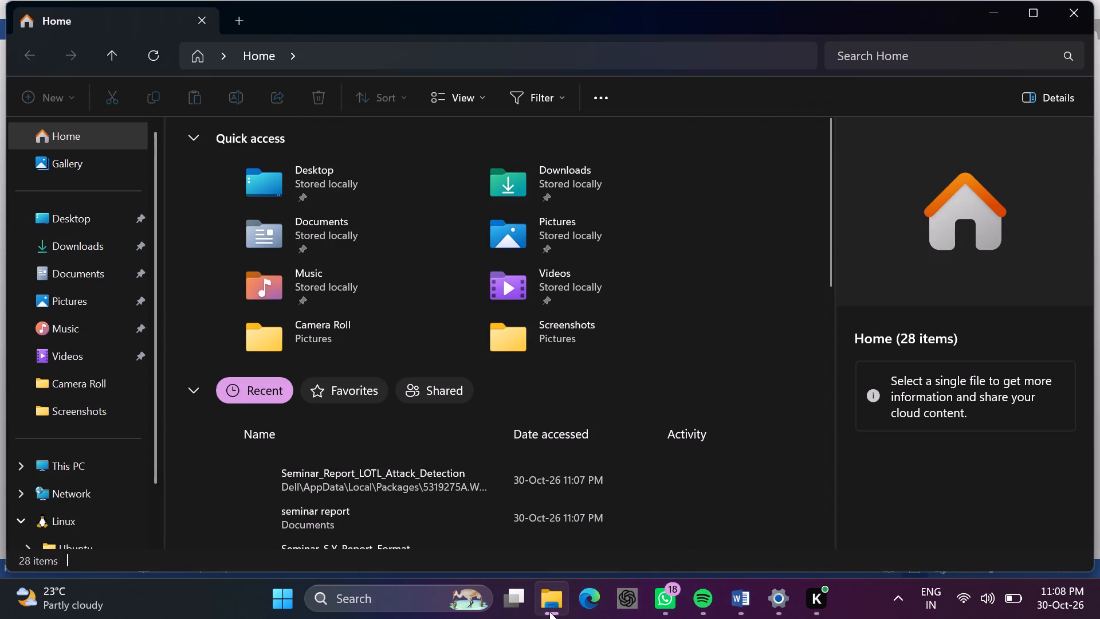
scroll(463, 461, down, 2)
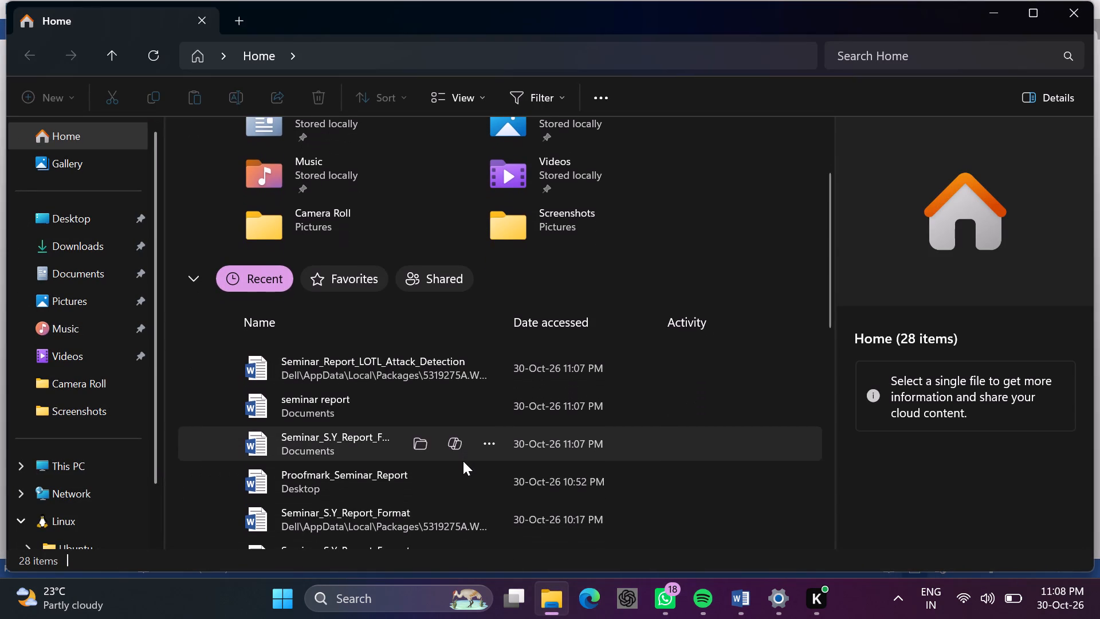
scroll(463, 461, down, 1)
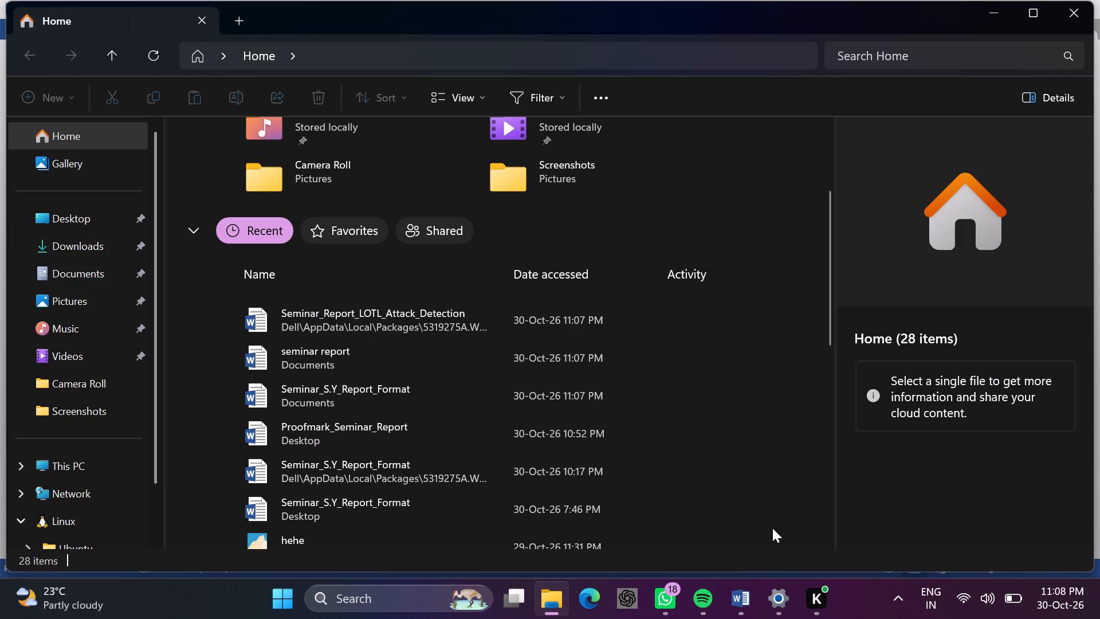
Switch back to the seminar report in Word and replace the student's first name under "Submitted by" on the title page.
click(744, 594)
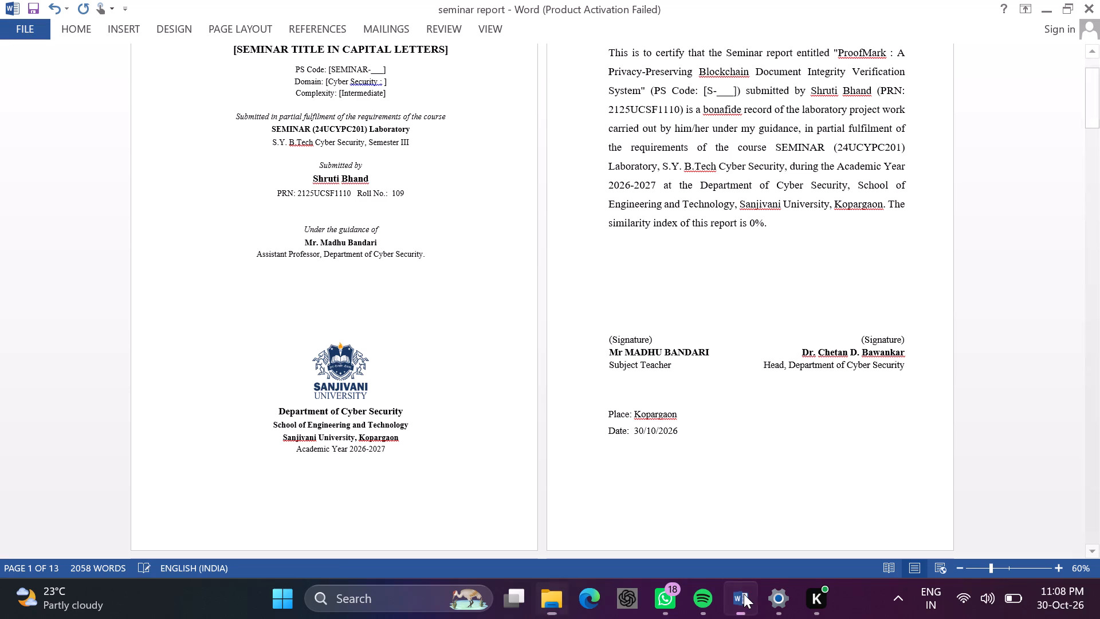
scroll(740, 291, up, 2)
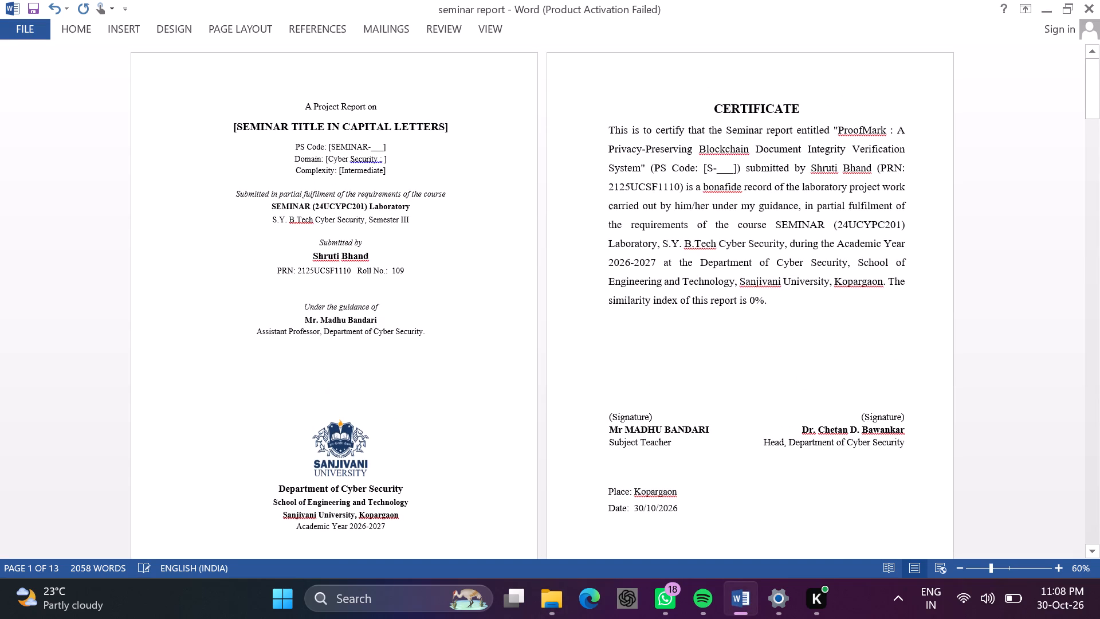
click(339, 254)
key(BackSpace)
key(BackSpace)
key(BackSpace)
text(eya)
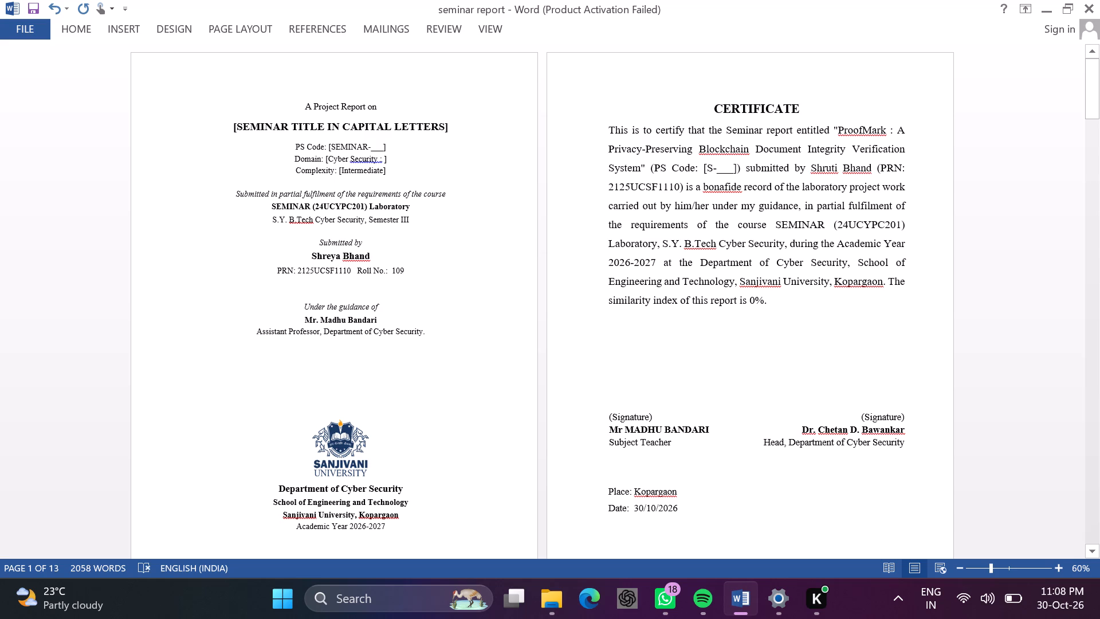
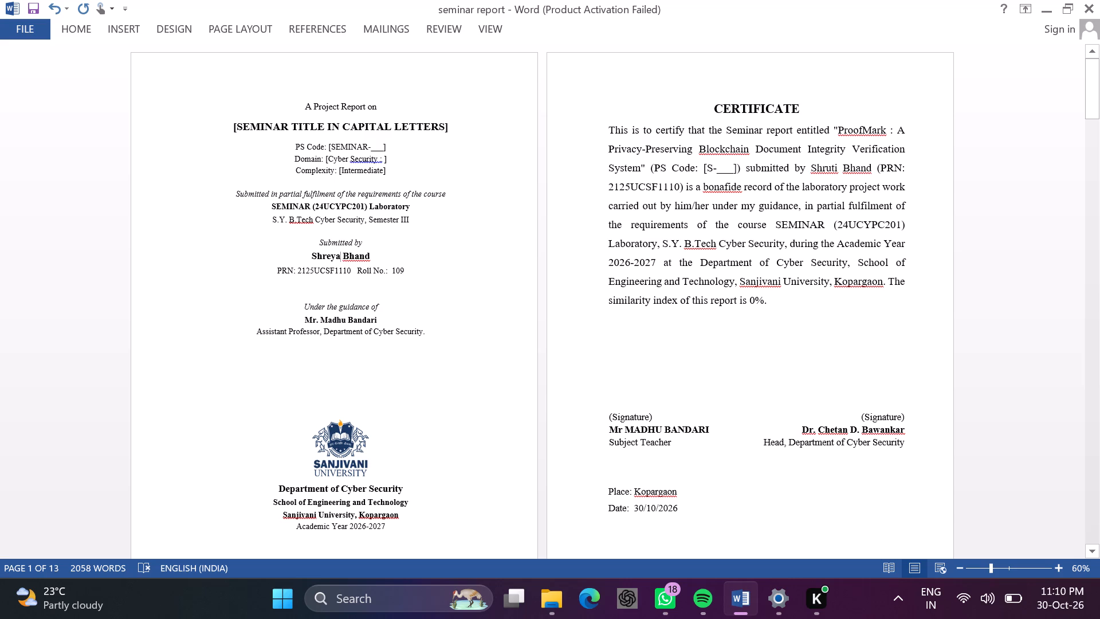
Replace the last two digits of the student's PRN in the certificate paragraph.
click(680, 186)
key(BackSpace)
key(BackSpace)
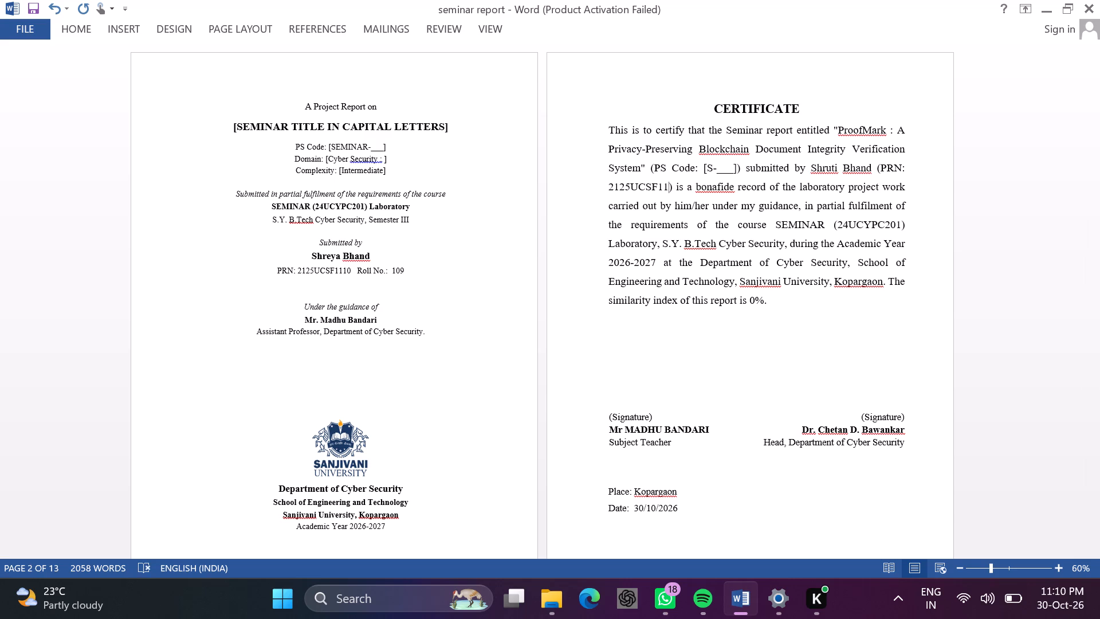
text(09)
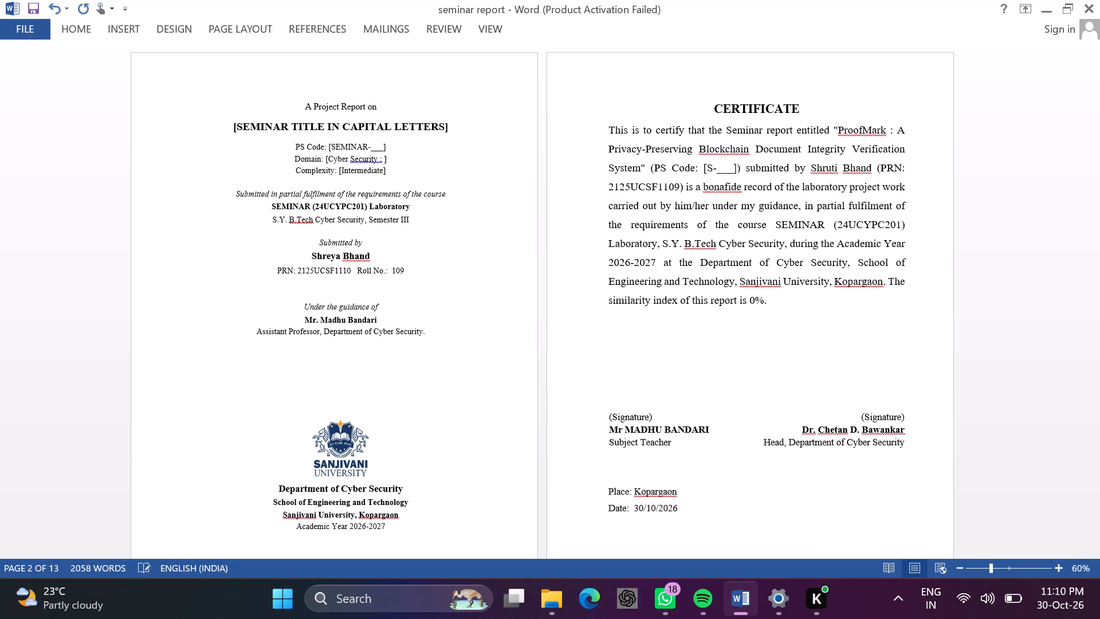
Replace the student's first name in the certificate paragraph with the one used on the title page.
click(840, 163)
key(Left)
key(BackSpace)
key(BackSpace)
key(BackSpace)
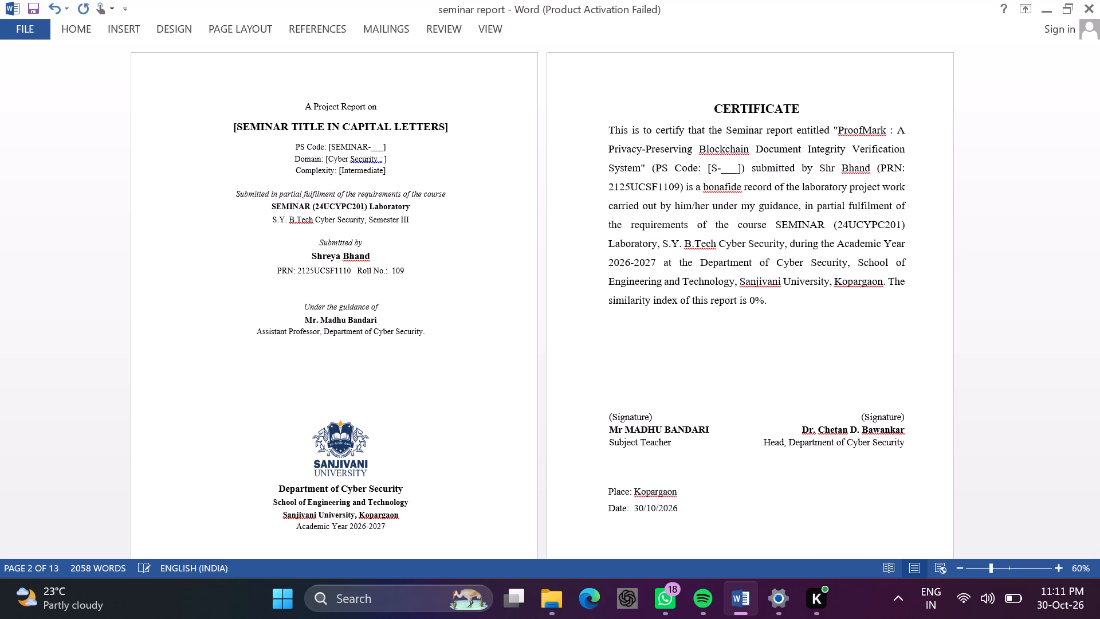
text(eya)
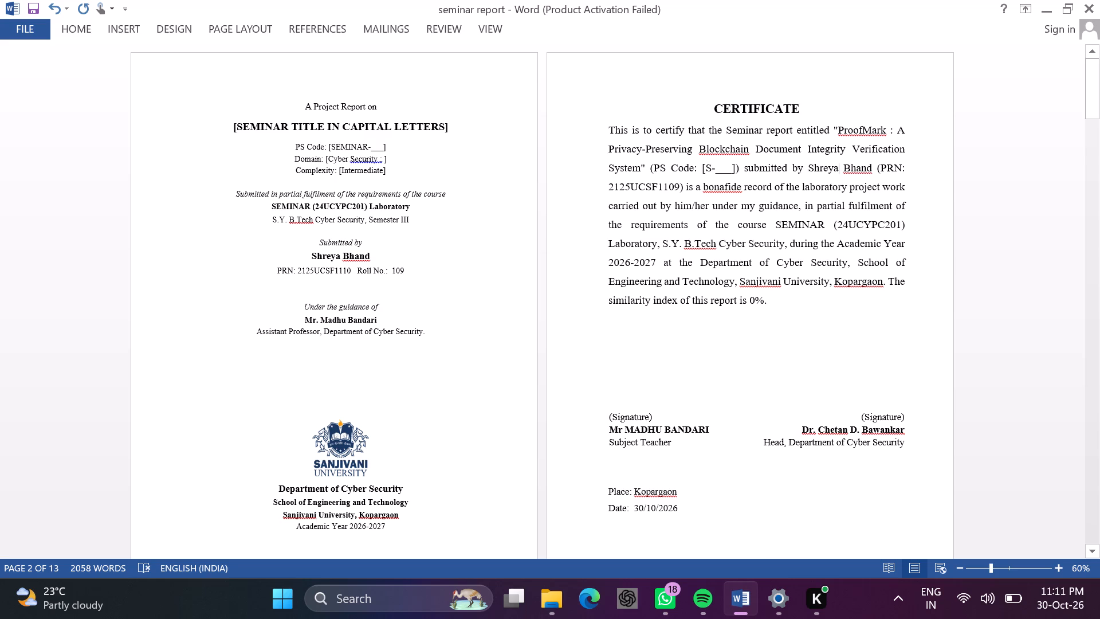
Update the student's roll number and PRN in the line under the name on the title page.
click(405, 267)
key(BackSpace)
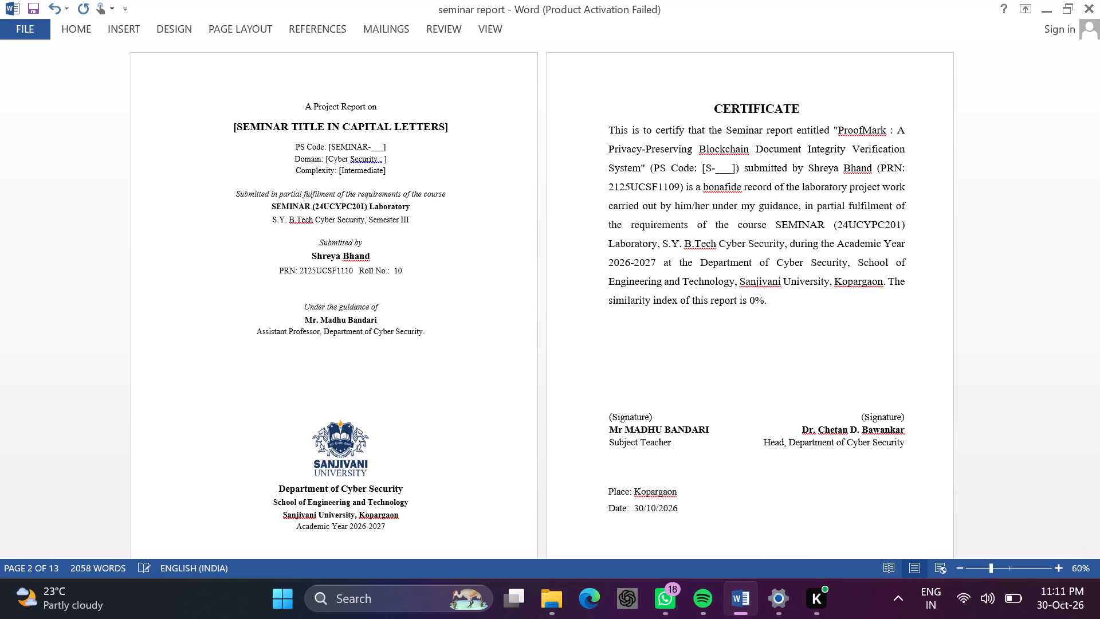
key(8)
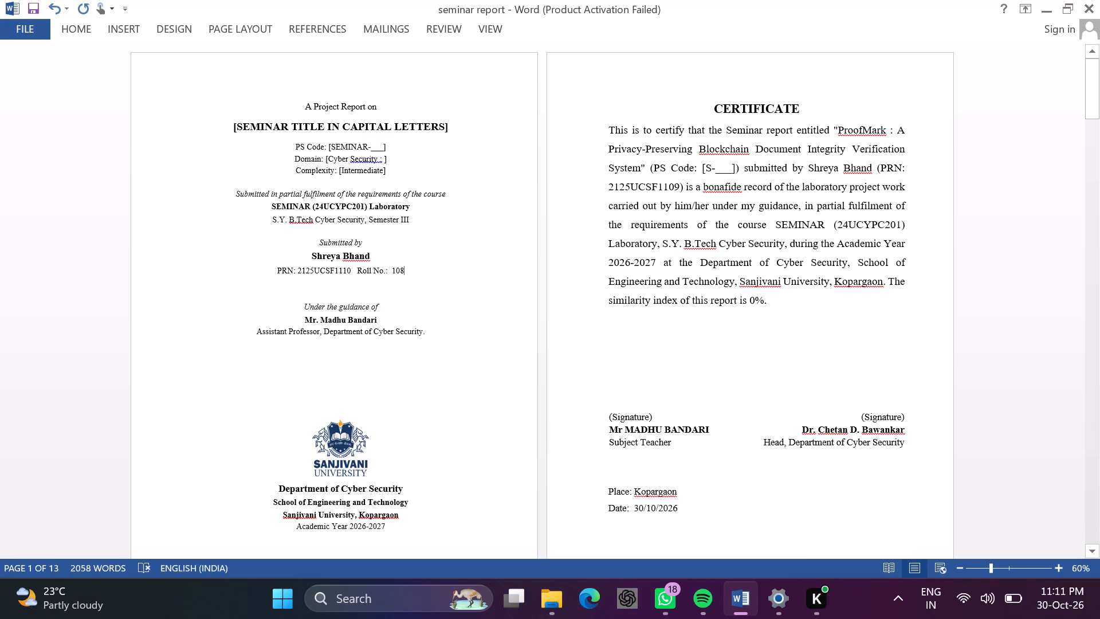
click(348, 271)
key(BackSpace)
key(Right)
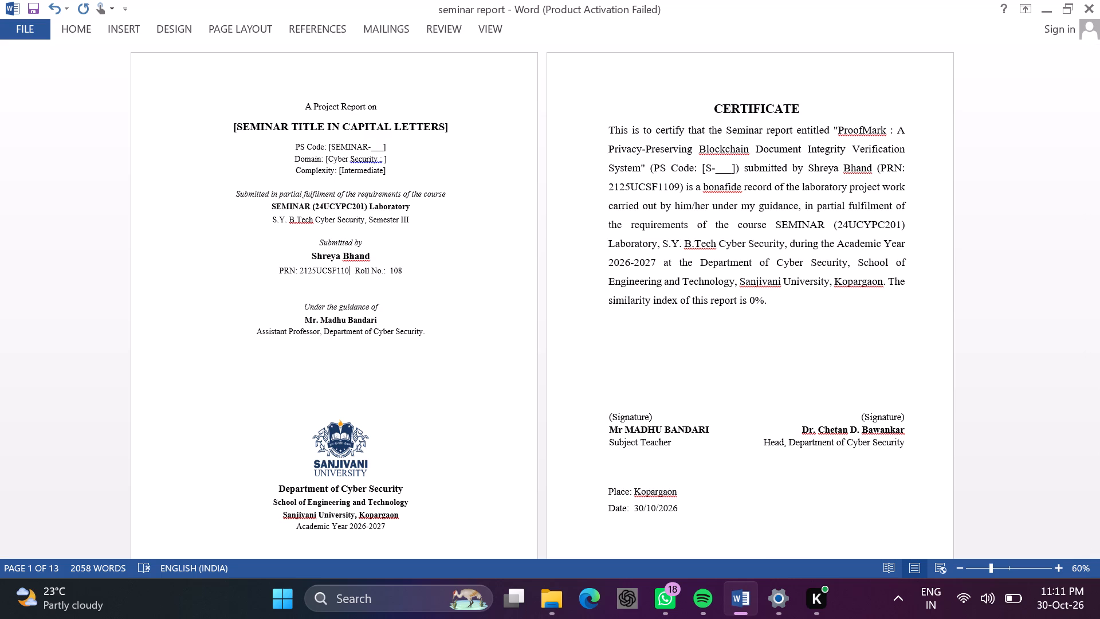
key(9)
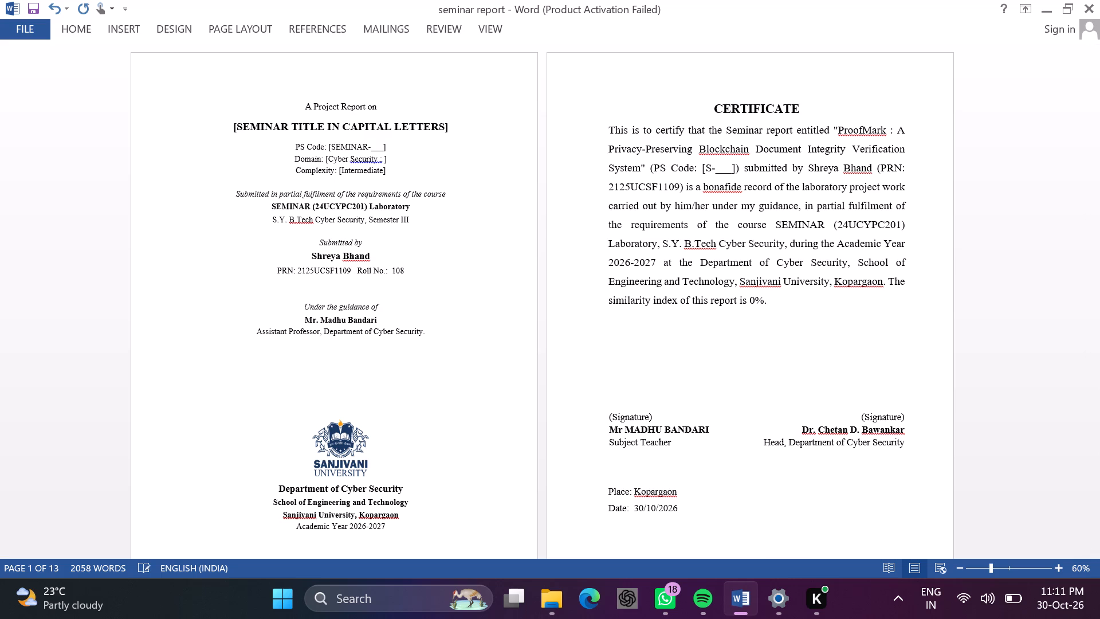
Update the PRN in the student line above the Abstract to match the title page.
scroll(442, 420, down, 3)
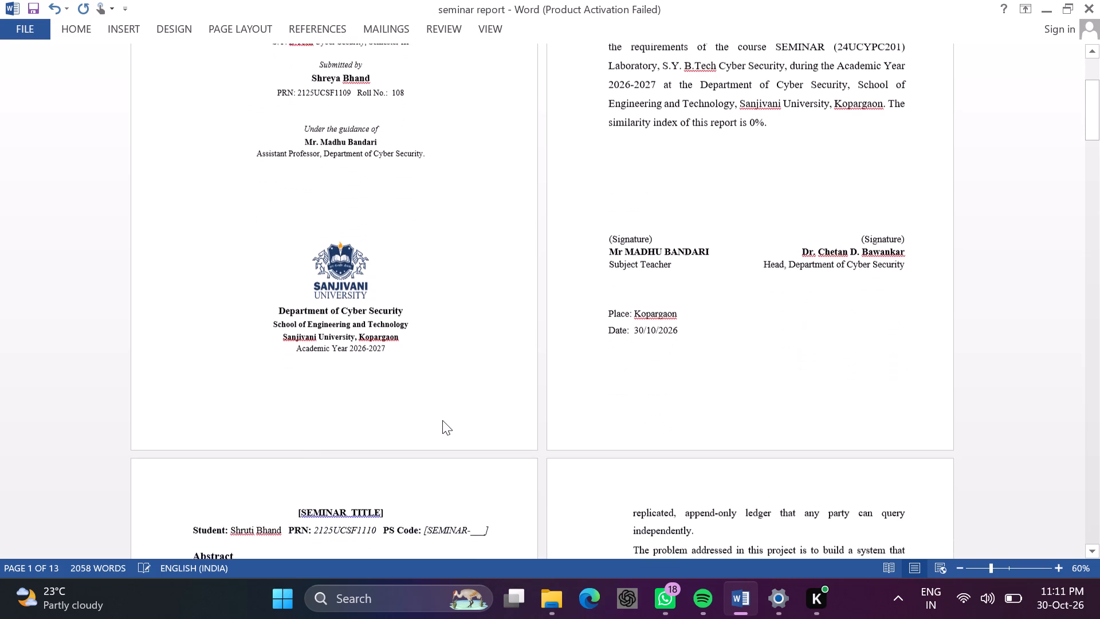
scroll(442, 420, down, 2)
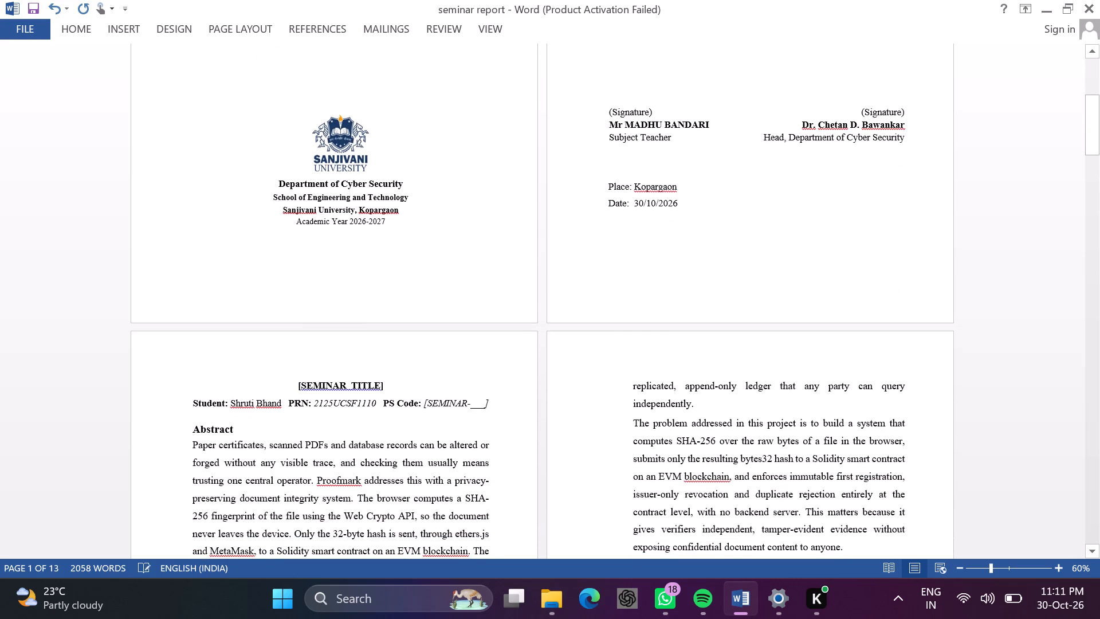
click(371, 404)
key(Right)
key(BackSpace)
key(Right)
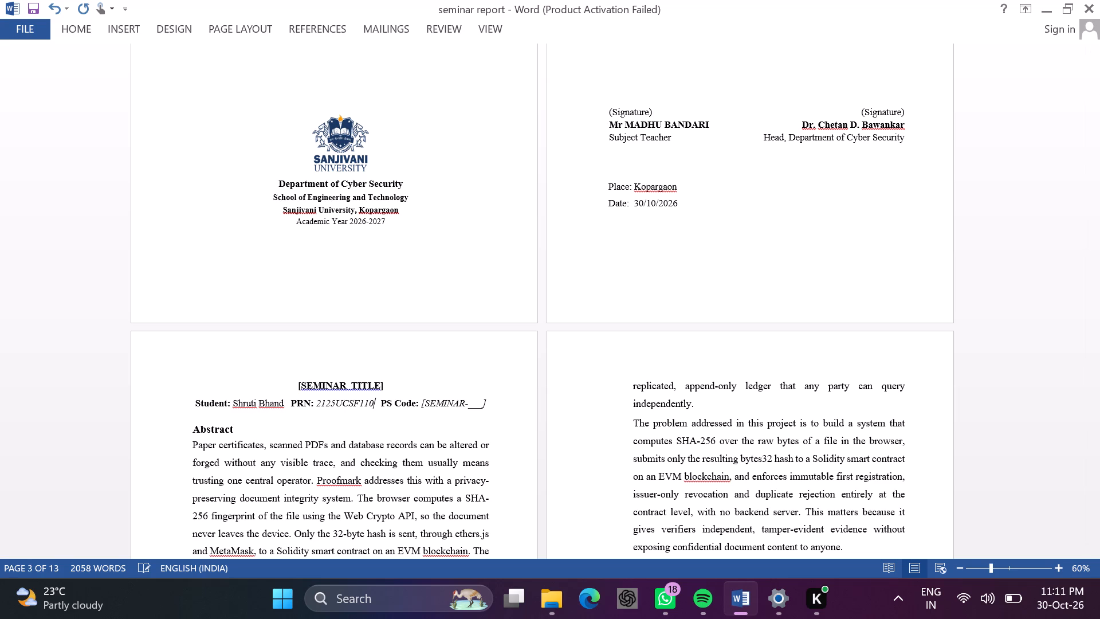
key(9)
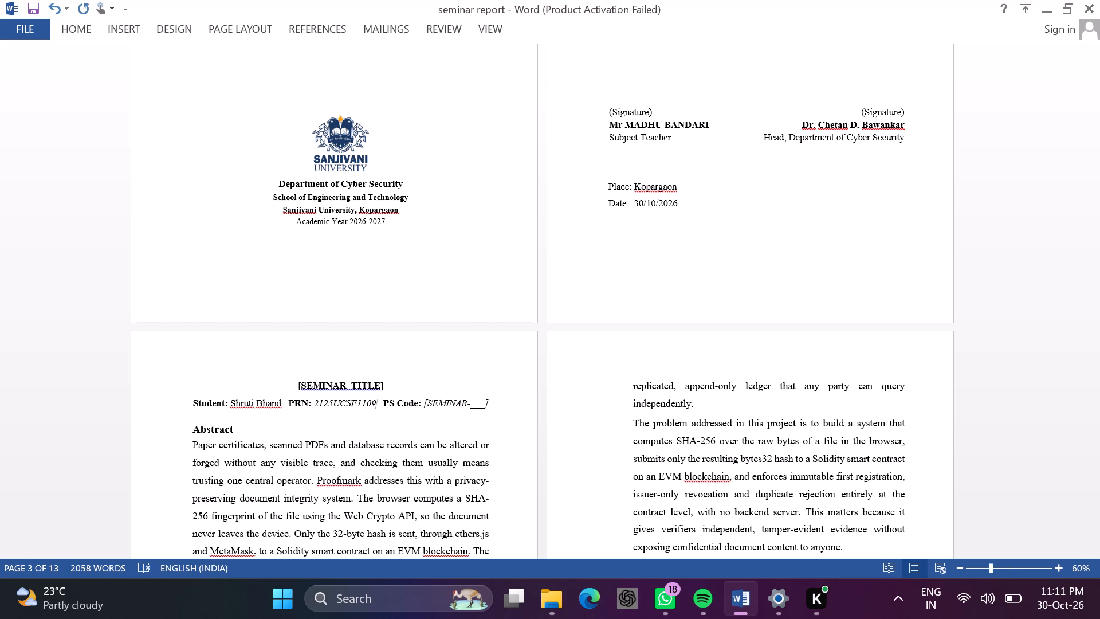
Replace the student's first name in the student line above the Abstract with the title-page one.
key(Left)
key(Left)
key(Left)
key(Left)
key(Left)
key(Left)
key(Left)
key(Left)
key(Left)
key(Left)
key(Left)
key(Left)
key(Left)
key(Left)
key(Left)
key(Left)
key(Left)
key(Left)
key(Left)
key(Left)
key(Left)
key(Left)
key(Left)
key(Left)
key(Left)
key(BackSpace)
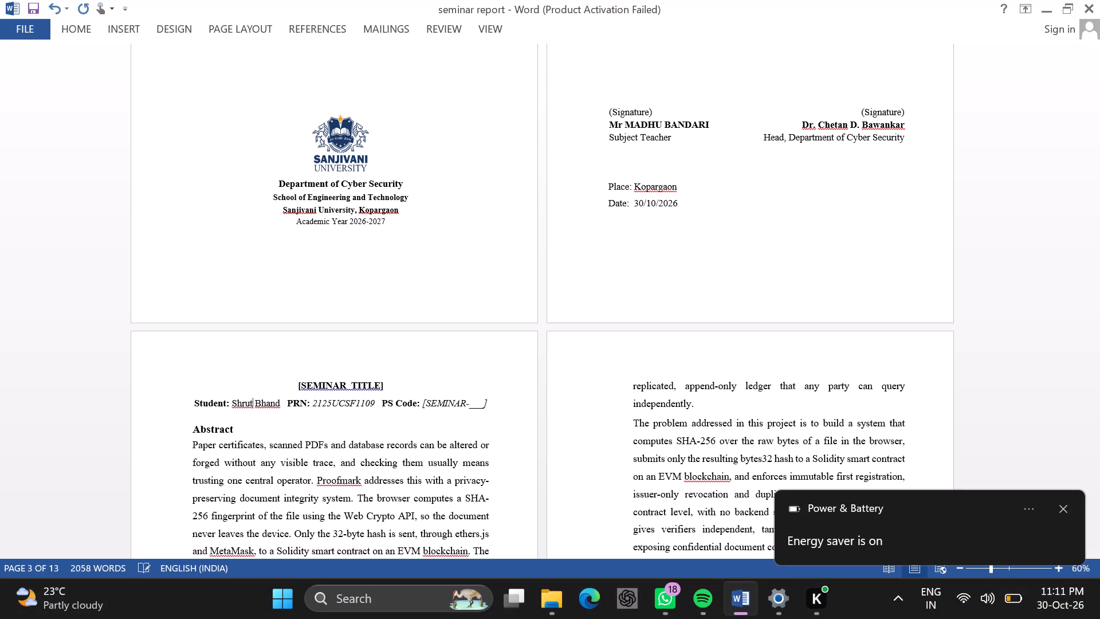
key(BackSpace)
key(BackSpace)
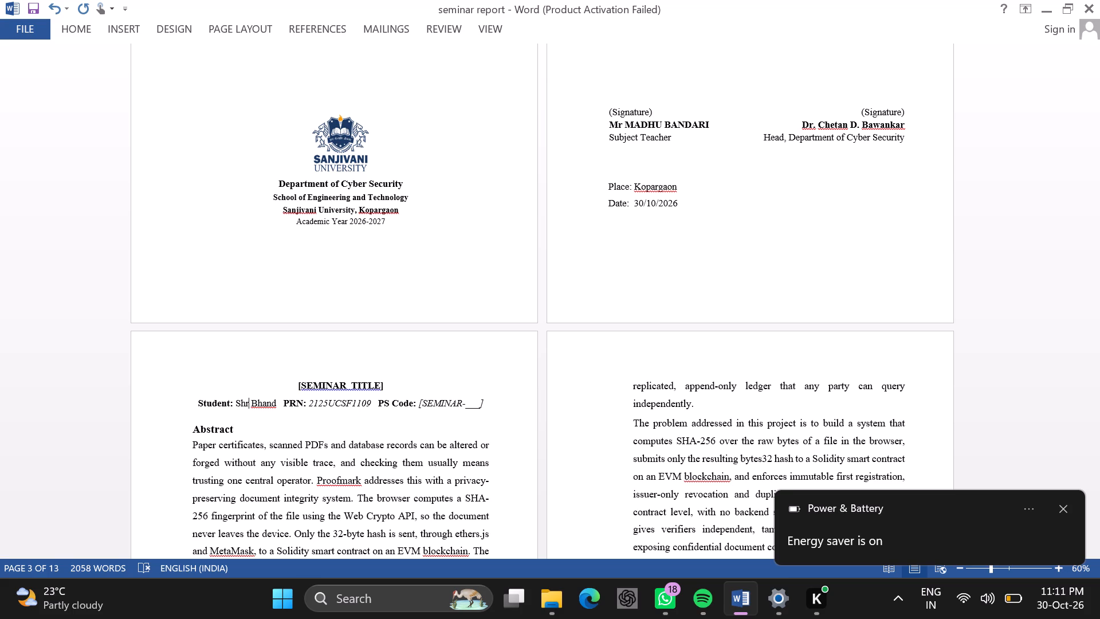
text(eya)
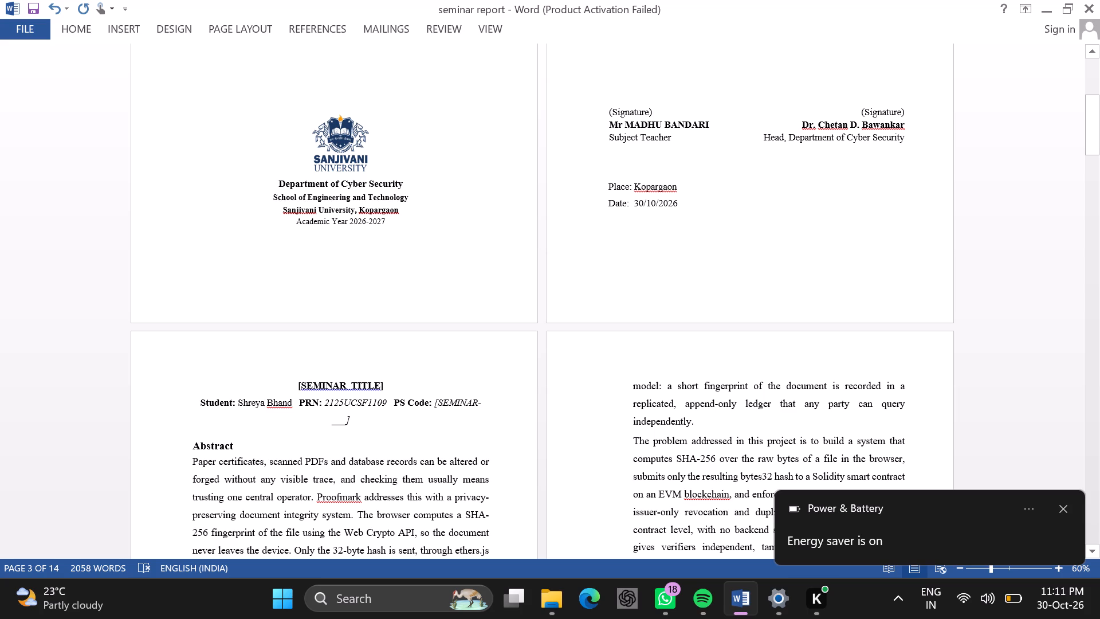
Shorten the PS Code placeholder in the student line above the Abstract to "[SEMINAR-_]".
click(358, 417)
key(BackSpace)
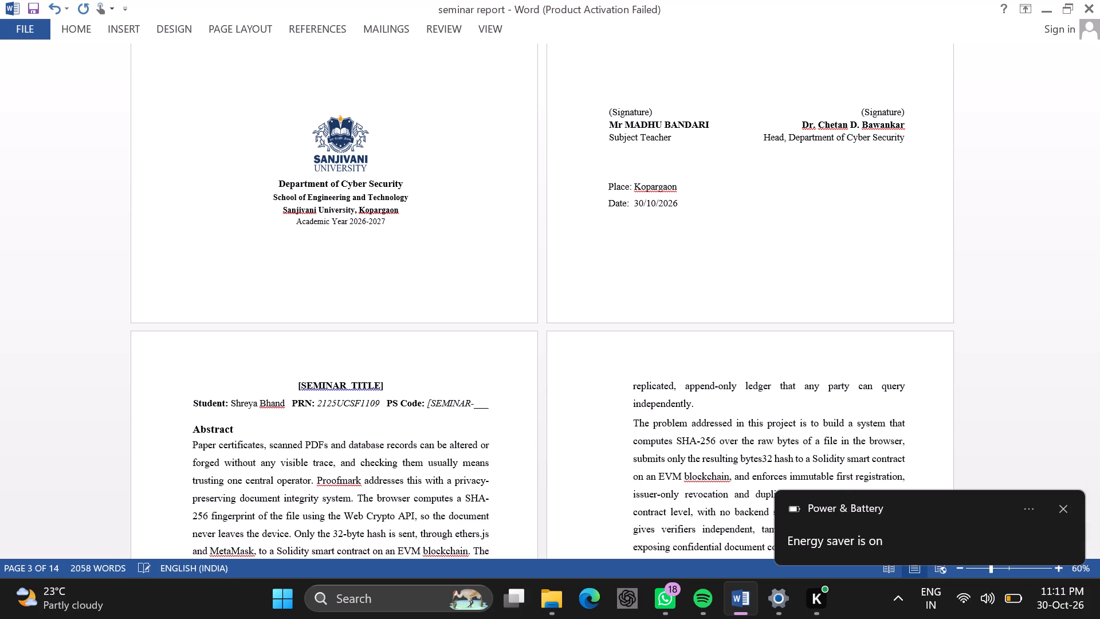
key(BackSpace)
key(BackSpace)
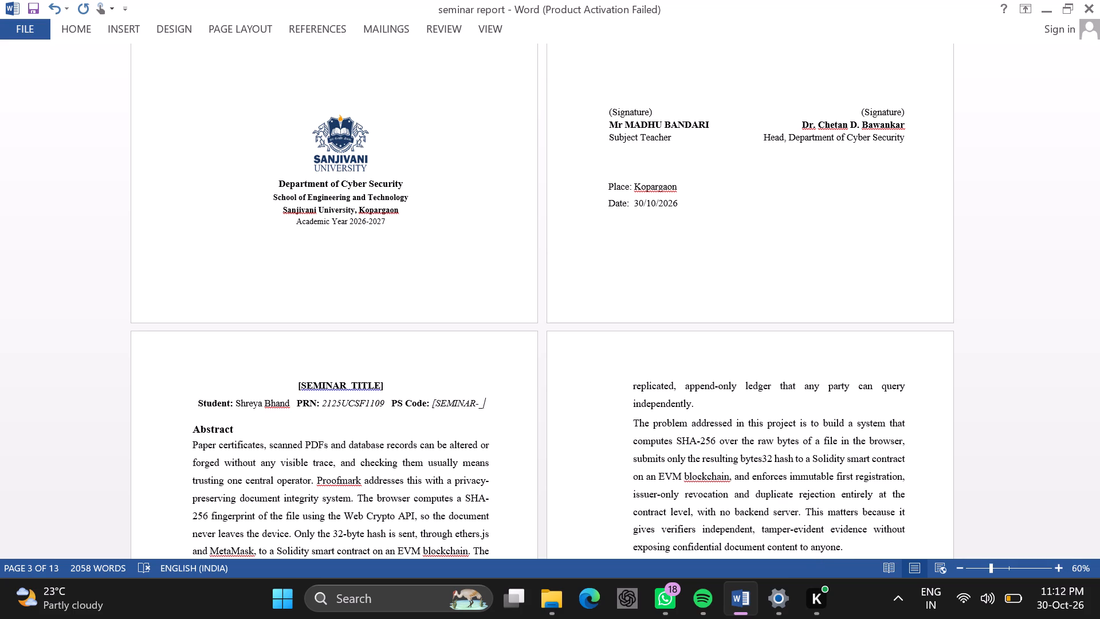
key(bracketright)
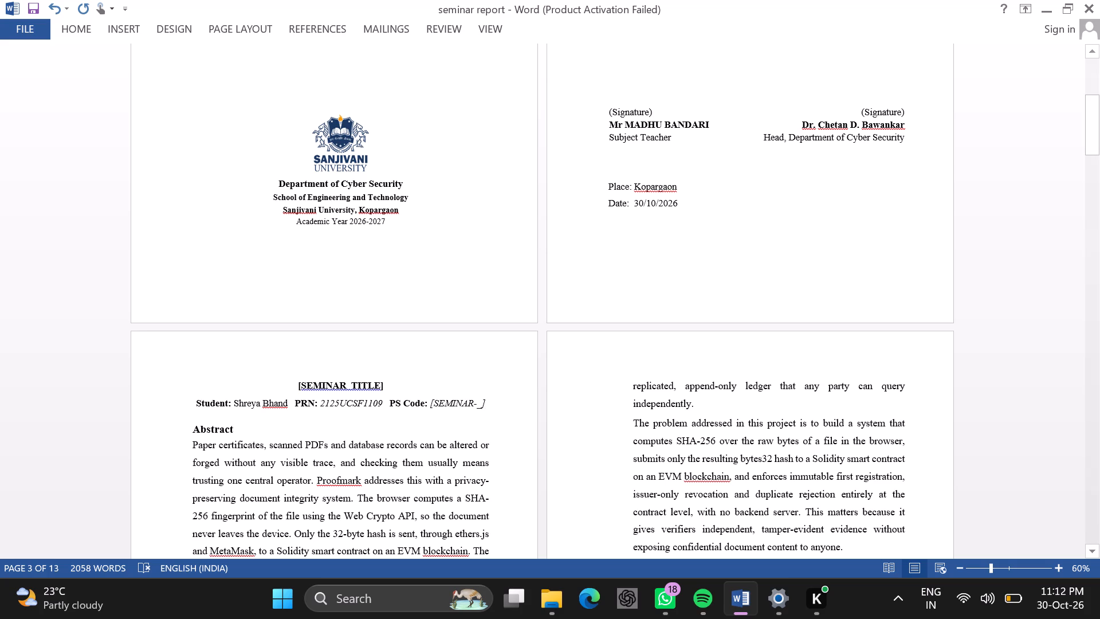
Save the report as a separate Word document named "seminar report.ss" in the Documents folder.
scroll(466, 269, up, 5)
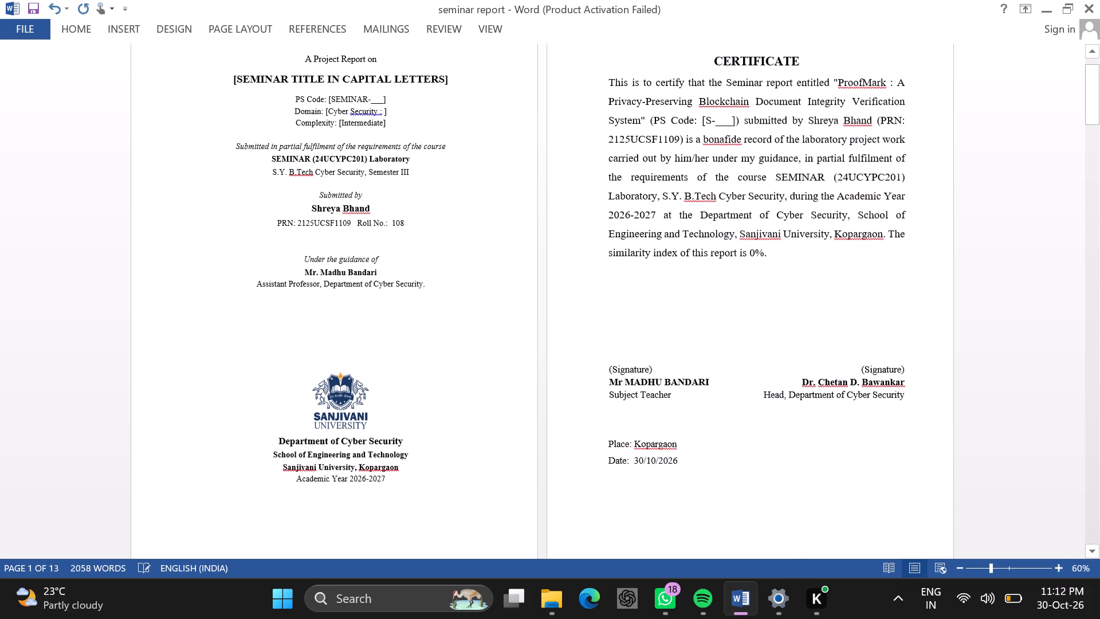
scroll(466, 269, up, 1)
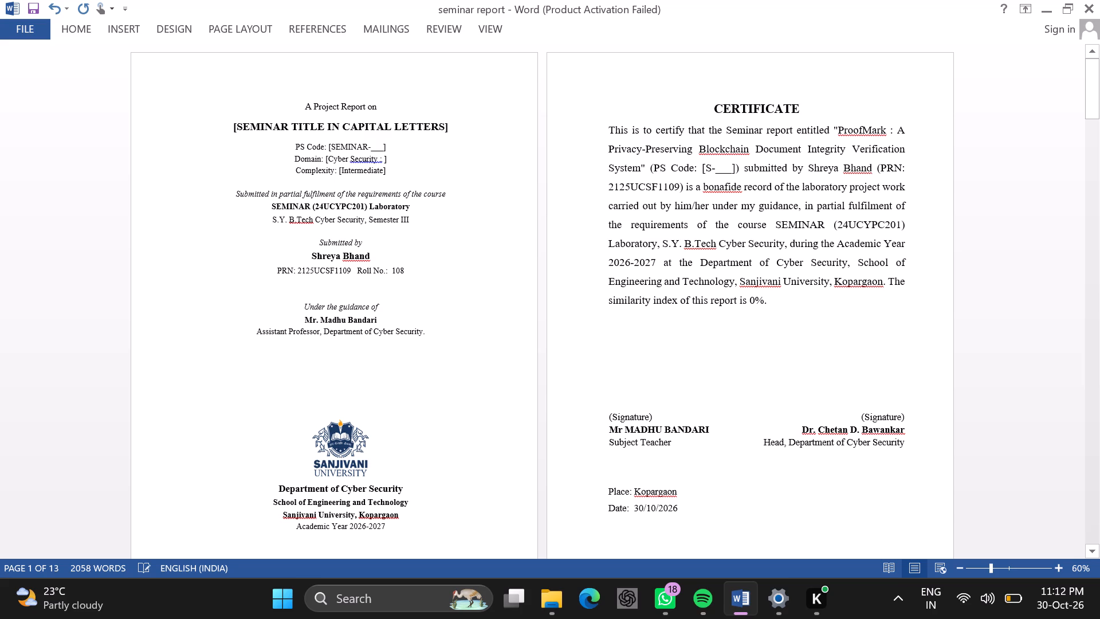
click(37, 29)
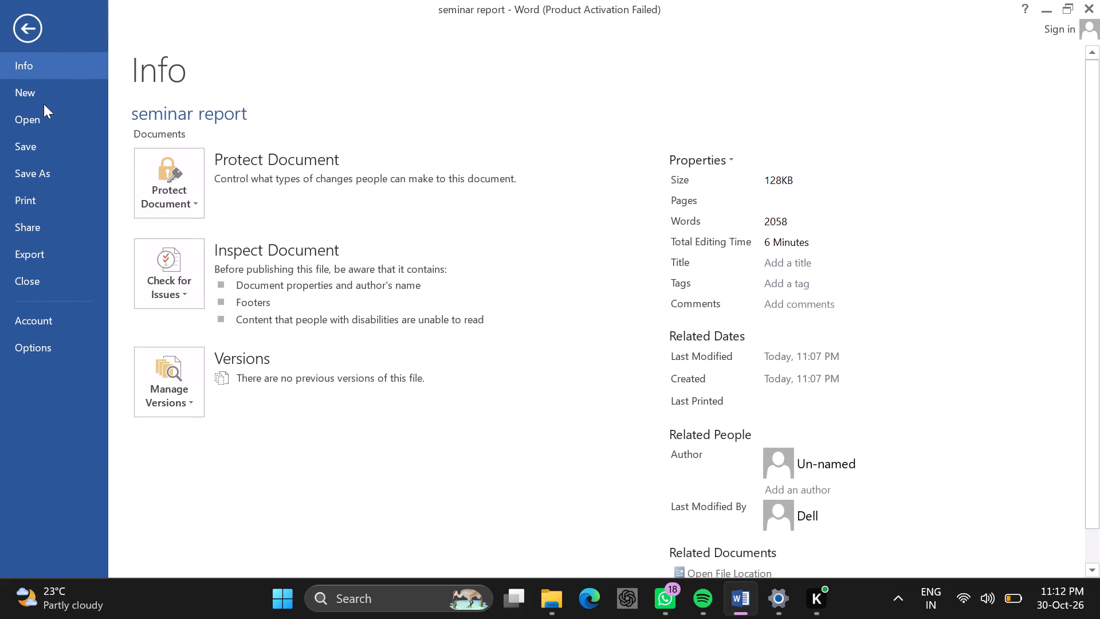
click(44, 175)
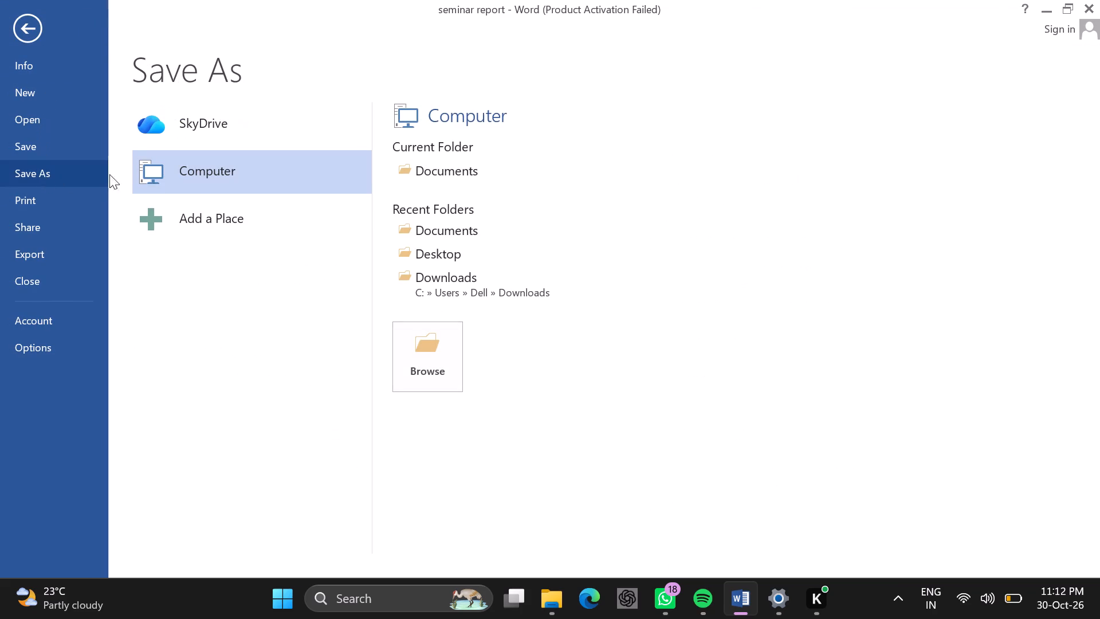
click(421, 161)
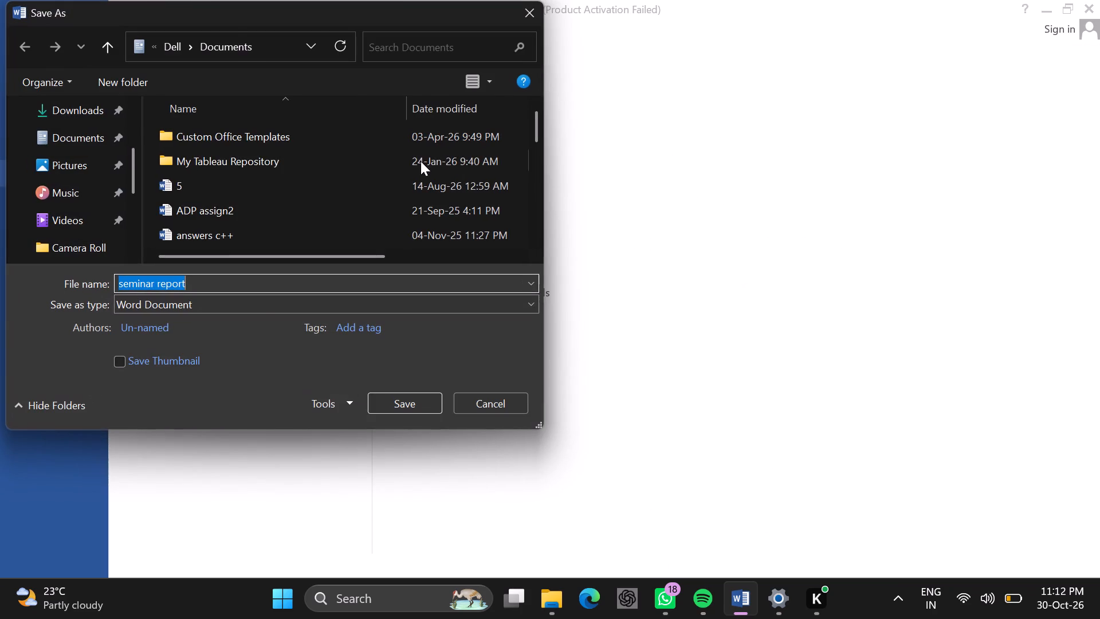
click(230, 286)
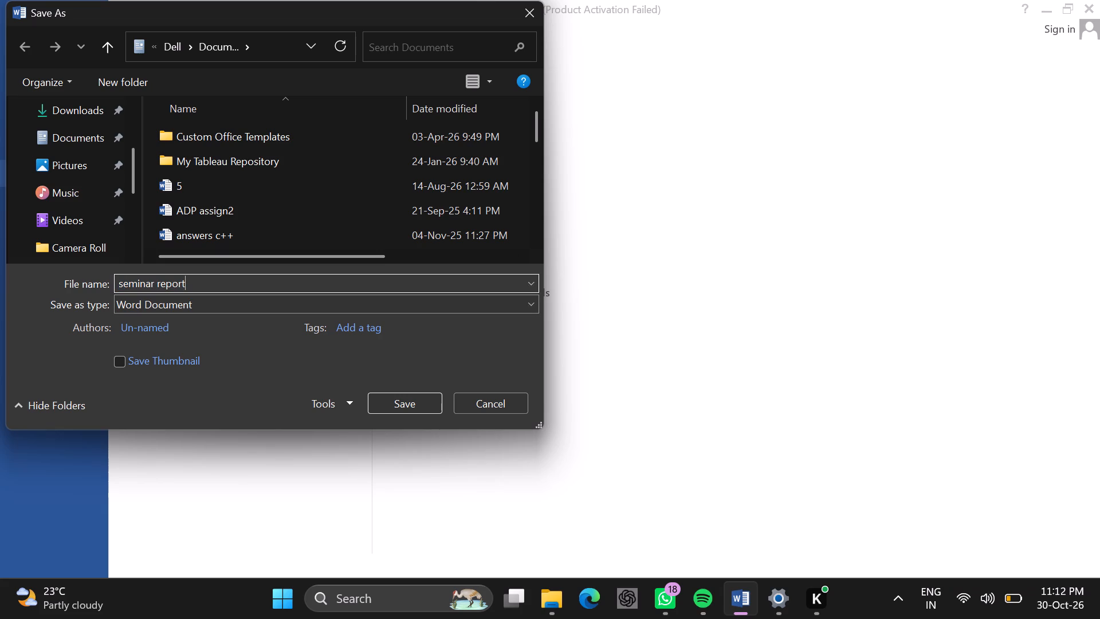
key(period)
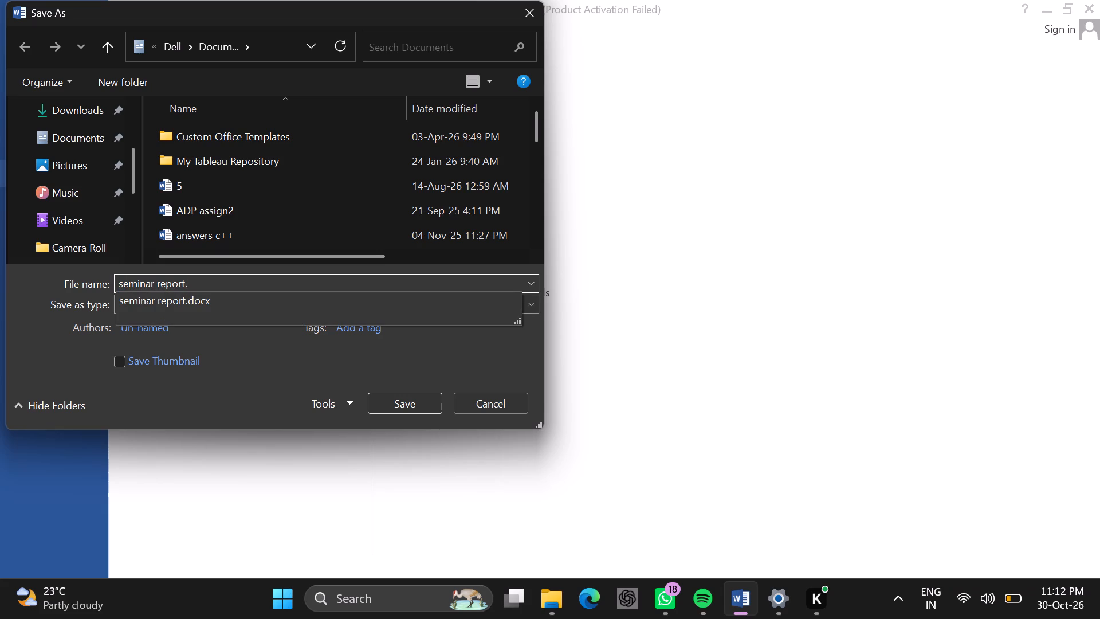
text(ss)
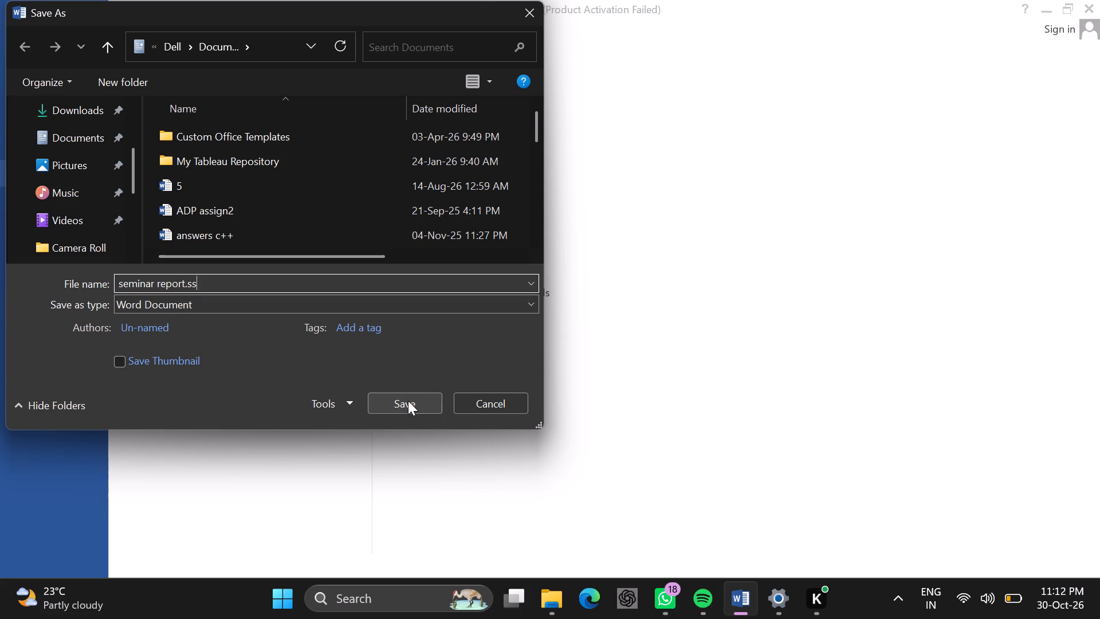
click(93, 132)
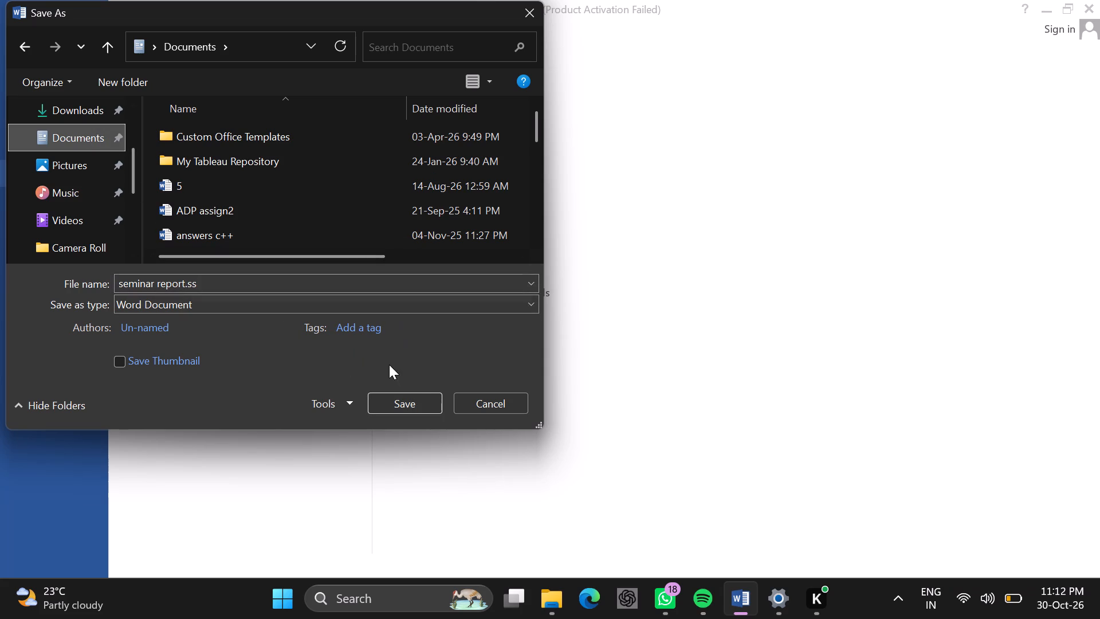
click(394, 399)
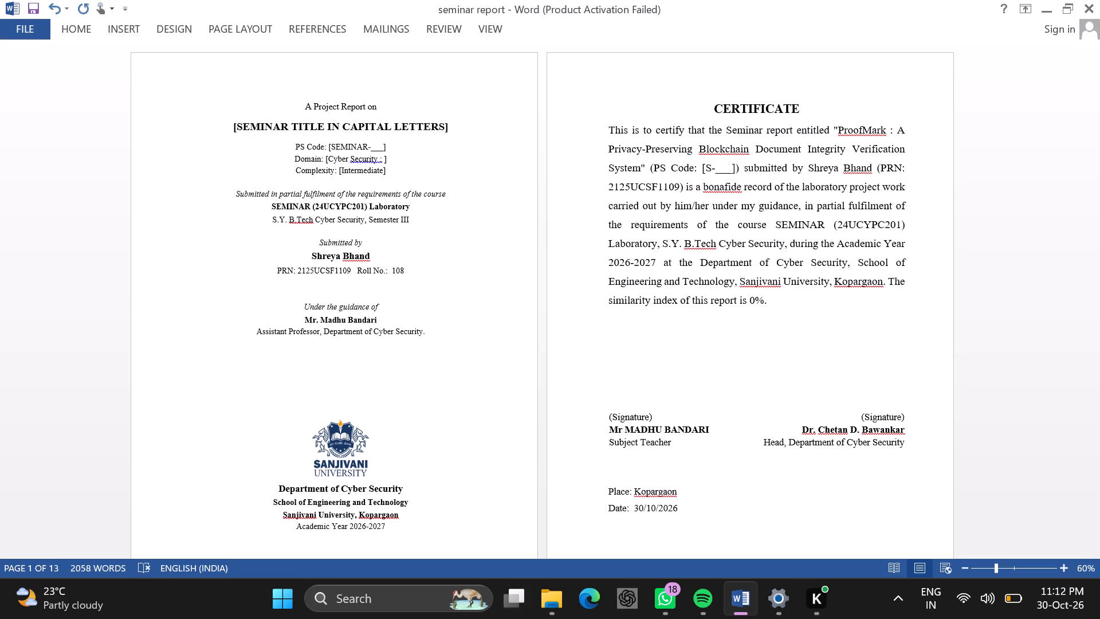
Replace the student's name under "Submitted by" on the title page with the other student's full name.
click(374, 253)
key(BackSpace)
key(BackSpace)
key(BackSpace)
key(BackSpace)
key(BackSpace)
key(BackSpace)
key(BackSpace)
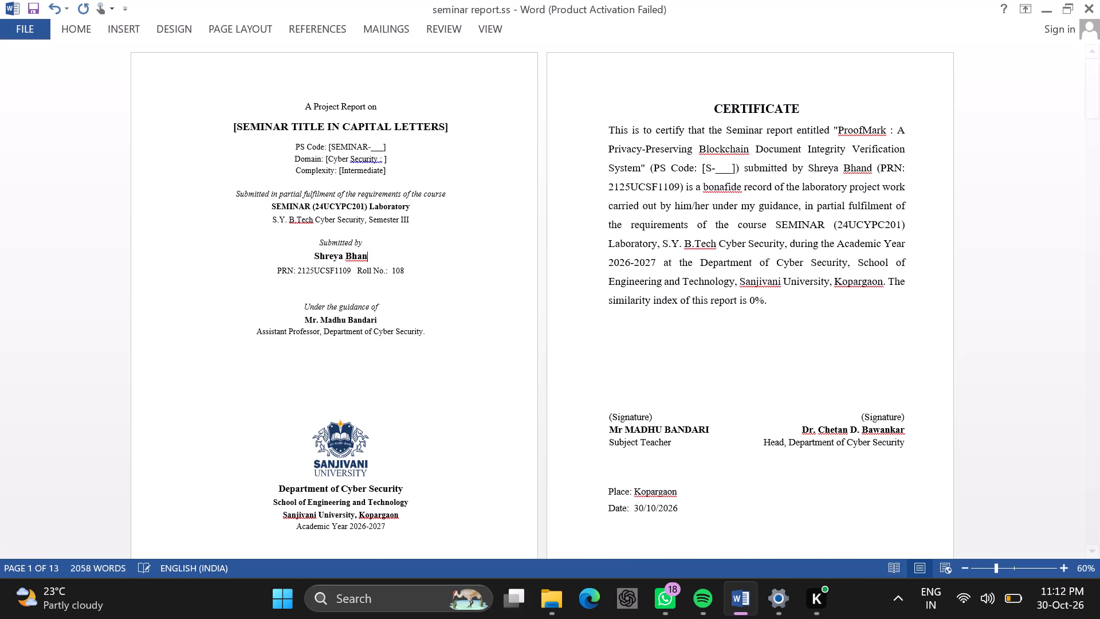
key(BackSpace)
key(BackSpace)
key(BackSpace)
key(BackSpace)
key(BackSpace)
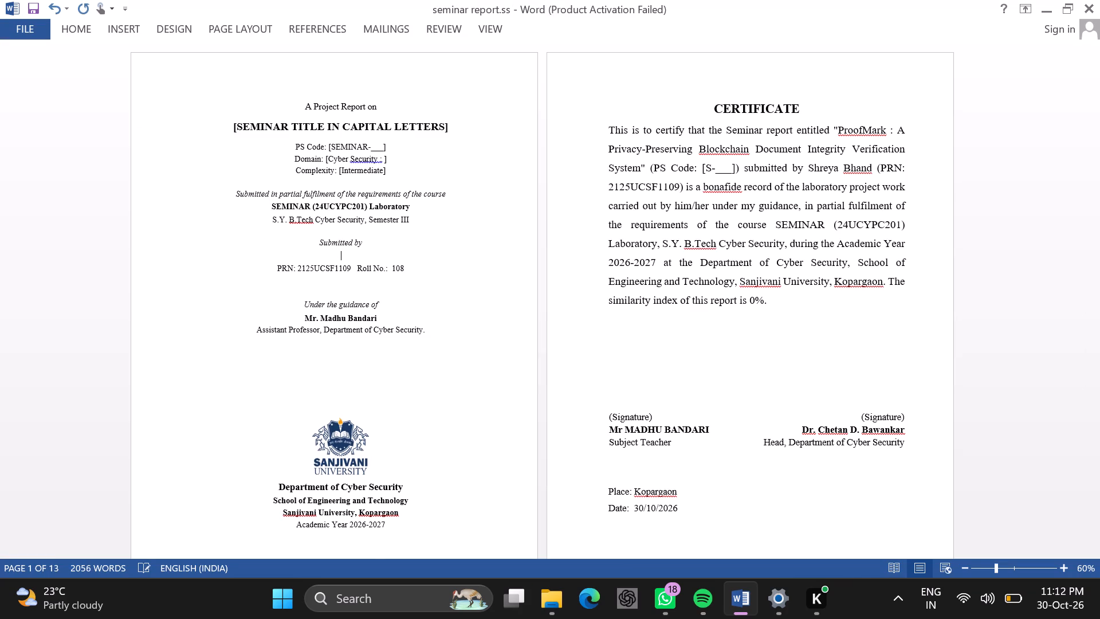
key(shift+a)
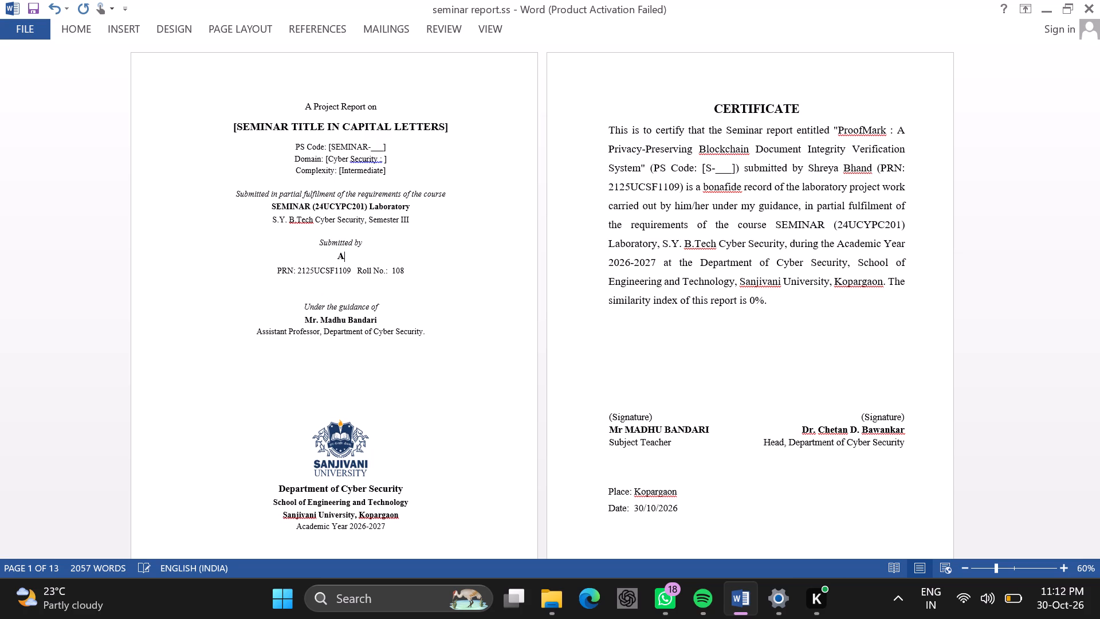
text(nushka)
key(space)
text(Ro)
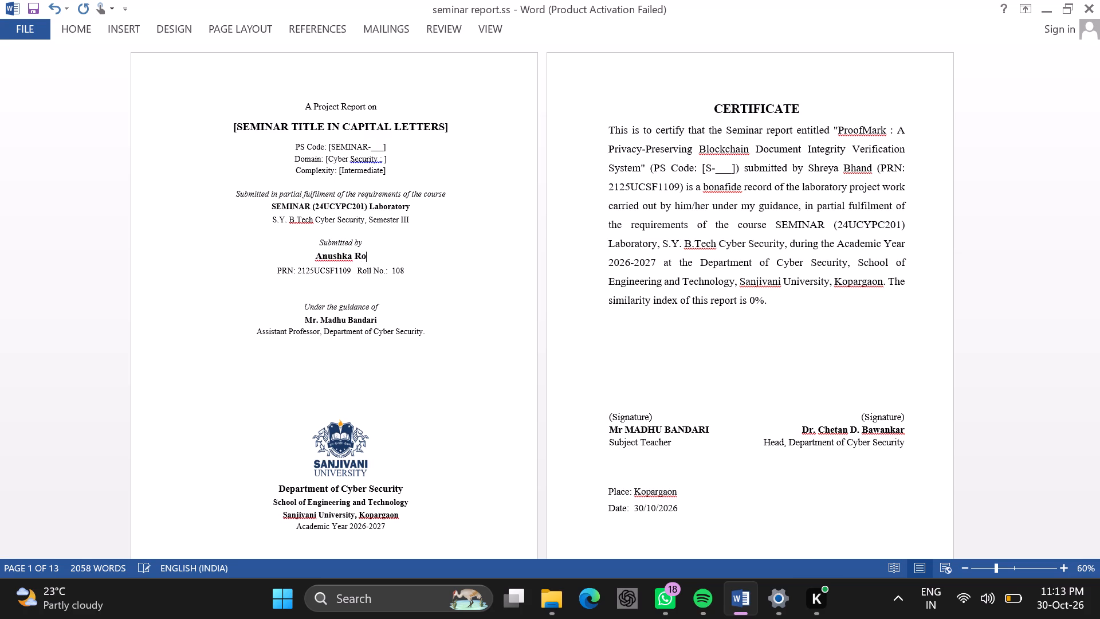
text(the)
Replace the last three digits of the PRN on the title page with the other student's PRN ending.
click(350, 269)
key(BackSpace)
key(BackSpace)
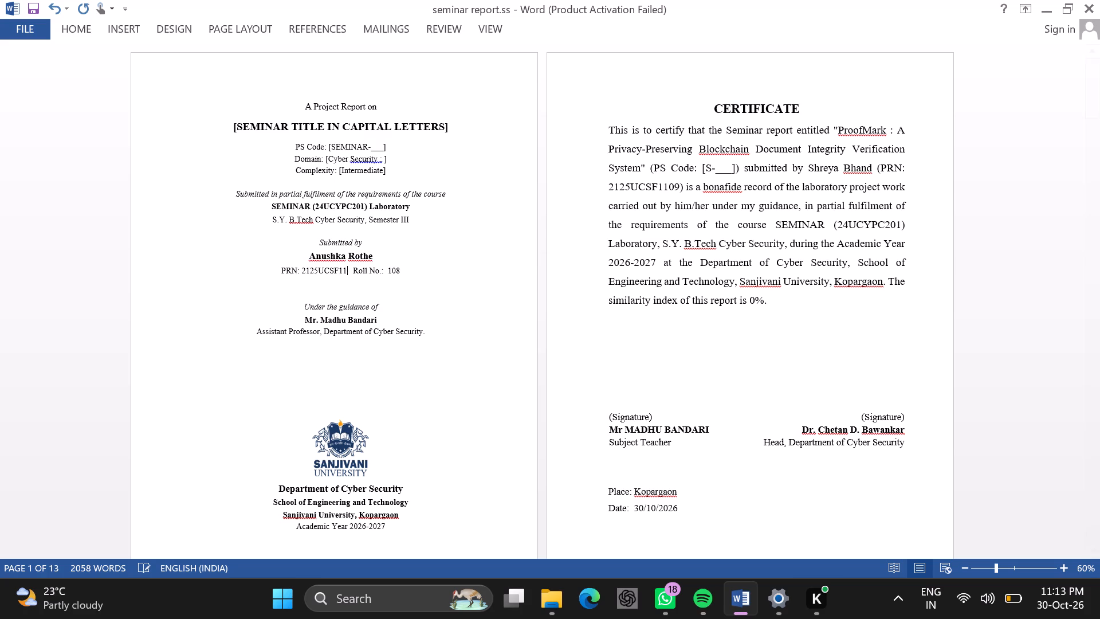
key(BackSpace)
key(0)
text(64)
Clear the existing roll number after "Roll No.:" on the title page.
click(413, 268)
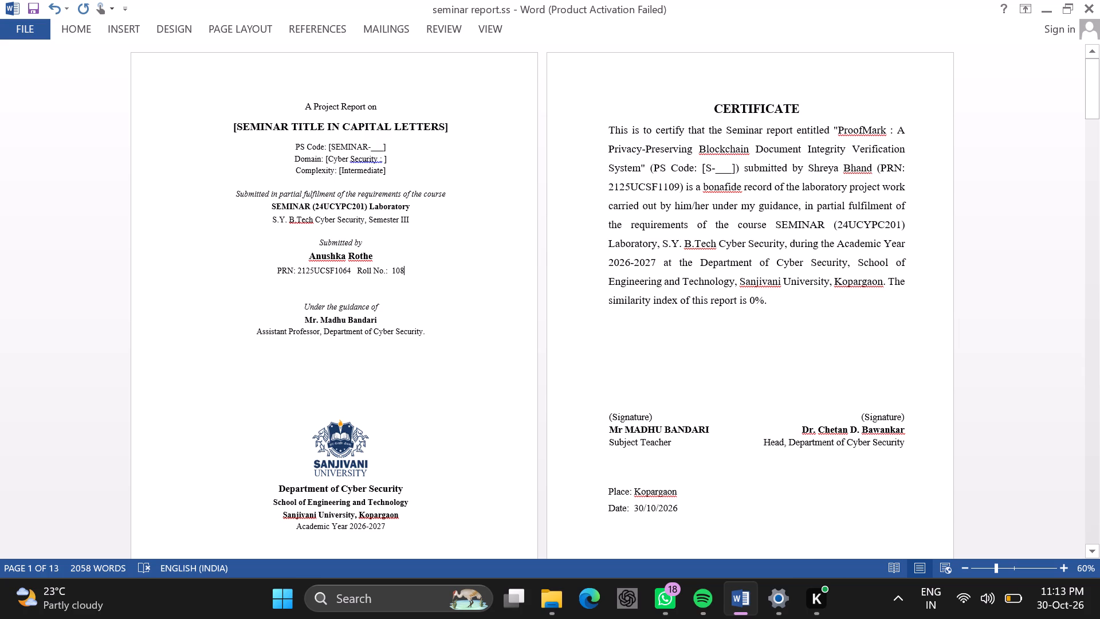
key(BackSpace)
key(BackSpace)
key(BackSpace)
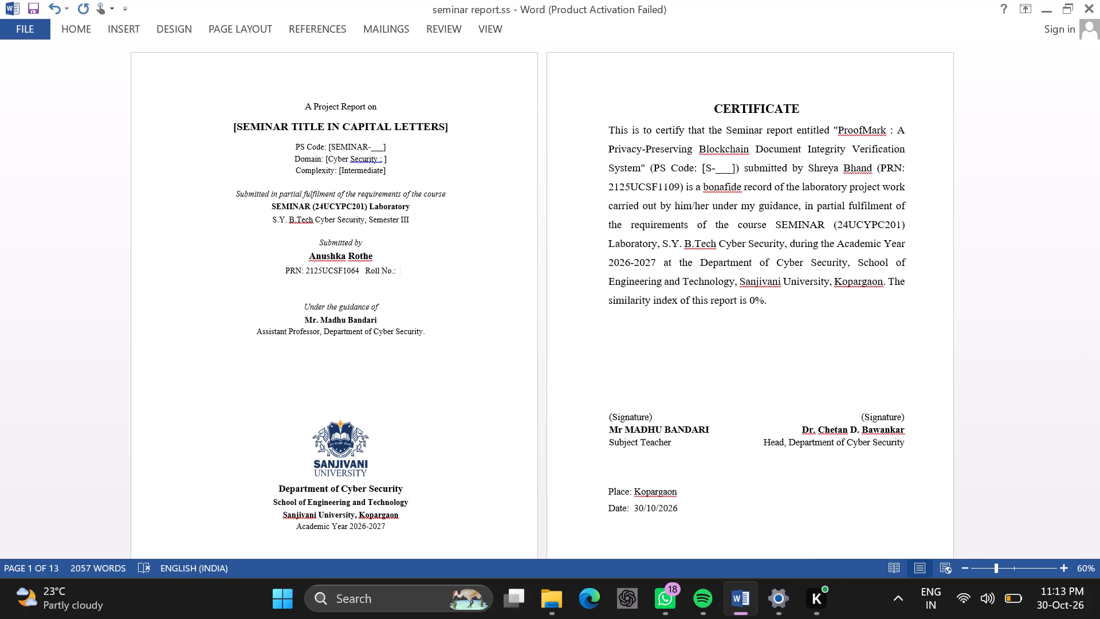
Enter the new student's roll number after "Roll No.:" on the title page.
key(BackSpace)
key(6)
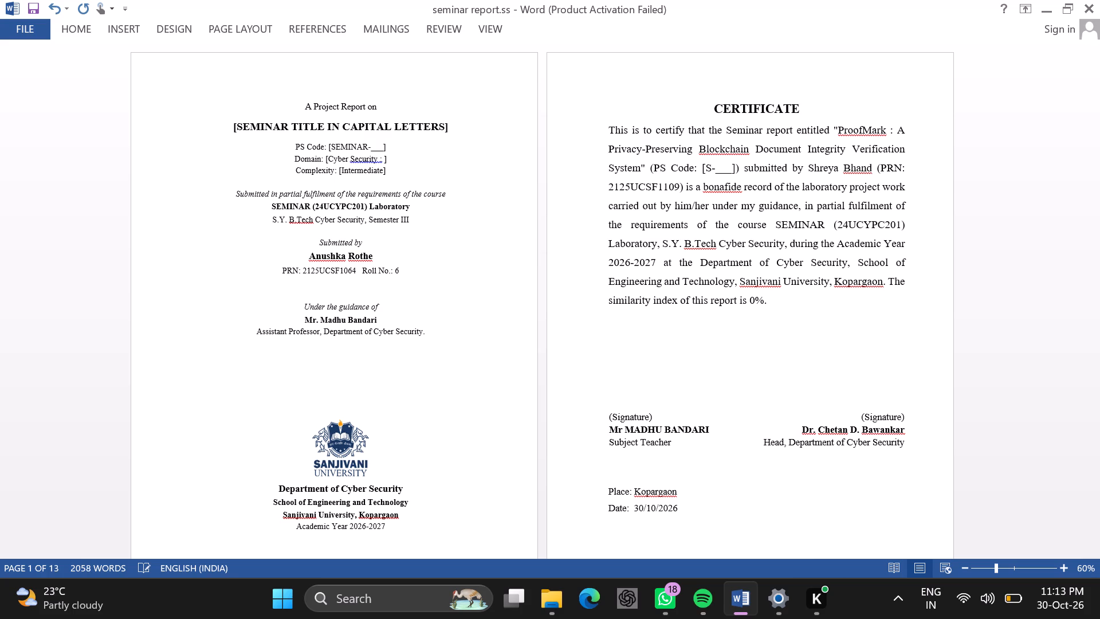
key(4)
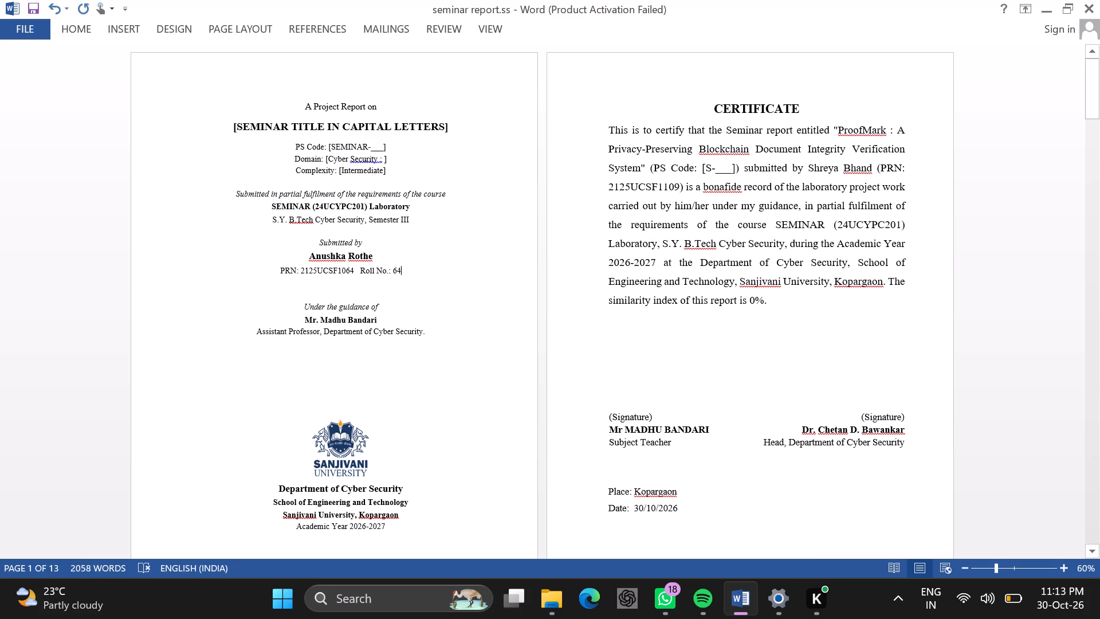
Update the PRN in the Certificate paragraph to match the one on the title page.
click(679, 184)
key(BackSpace)
key(BackSpace)
key(BackSpace)
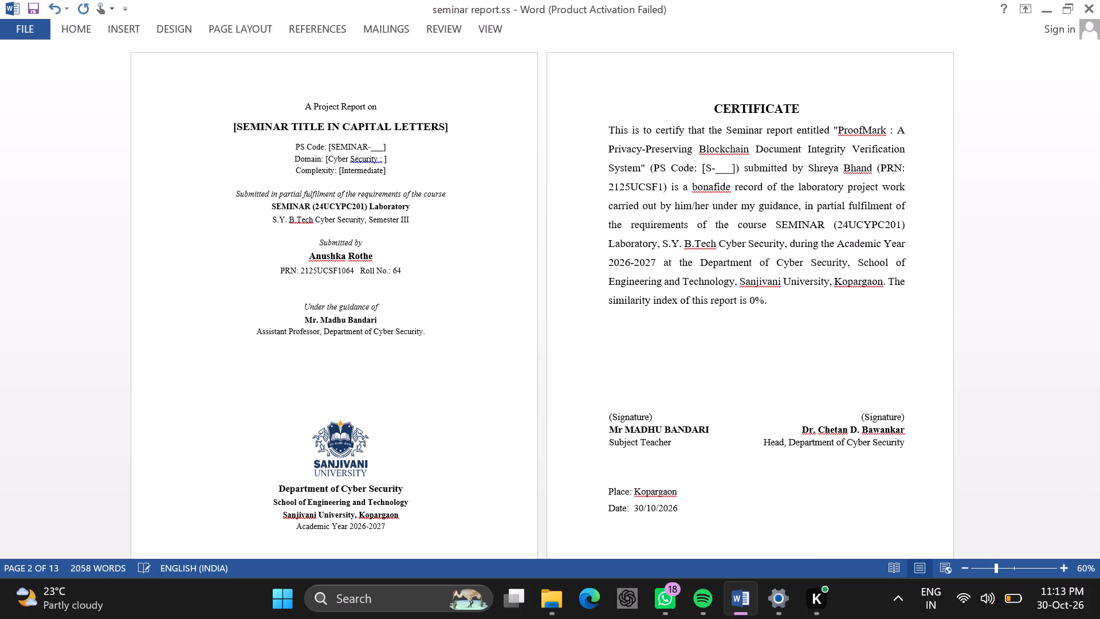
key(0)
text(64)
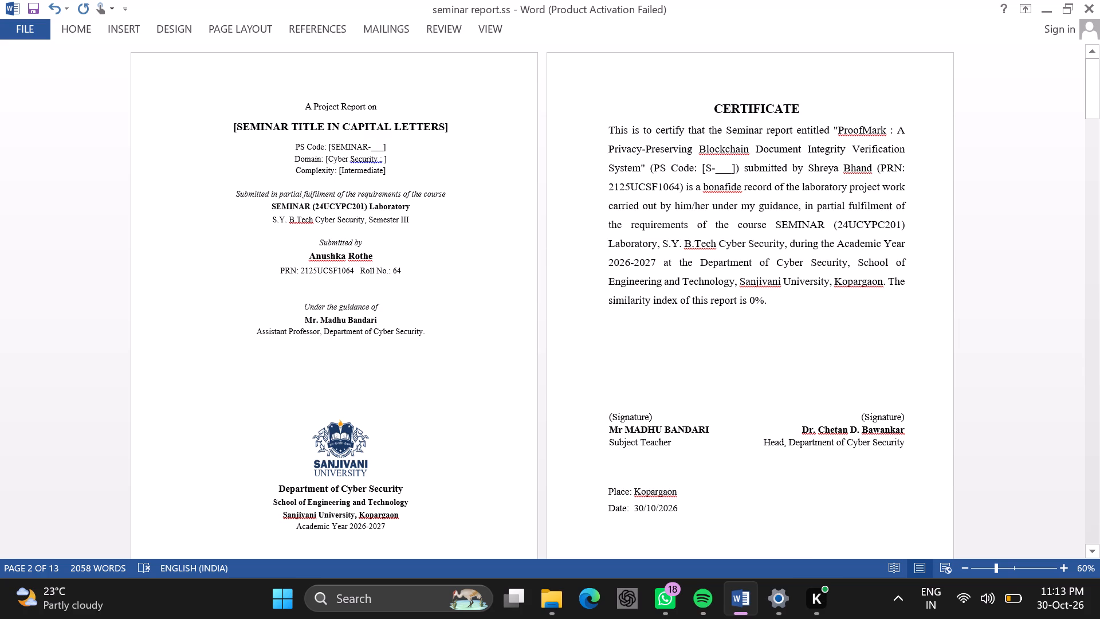
Replace the student's full name after "submitted by" in the Certificate paragraph with the title-page name.
click(874, 165)
key(BackSpace)
key(BackSpace)
key(BackSpace)
key(BackSpace)
key(BackSpace)
key(BackSpace)
key(BackSpace)
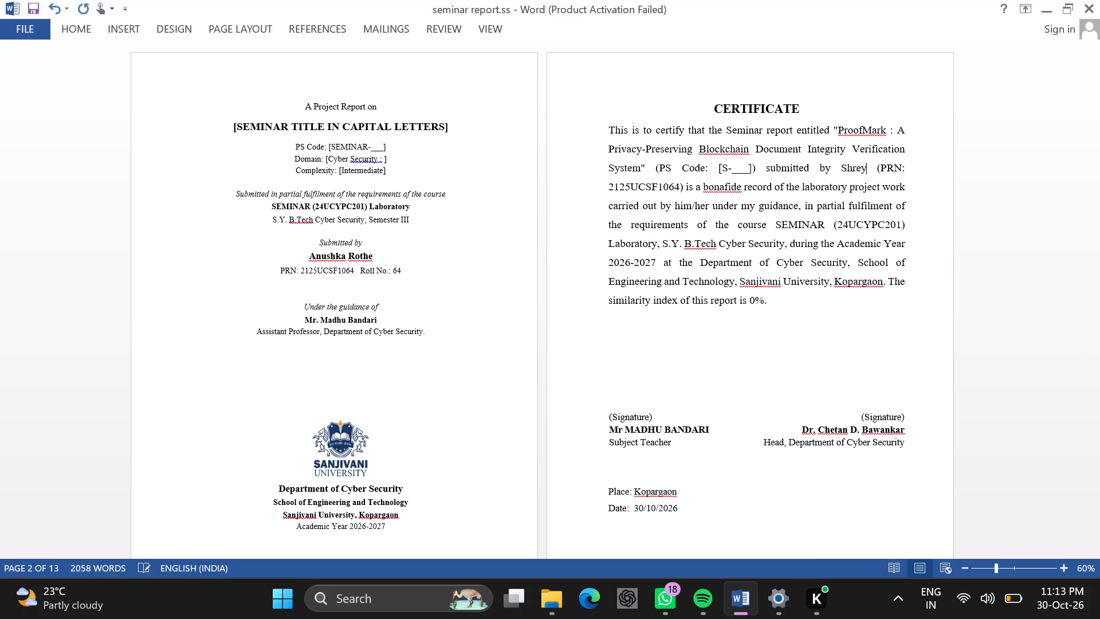
key(BackSpace)
key(BackSpace)
key(BackSpace)
key(BackSpace)
key(BackSpace)
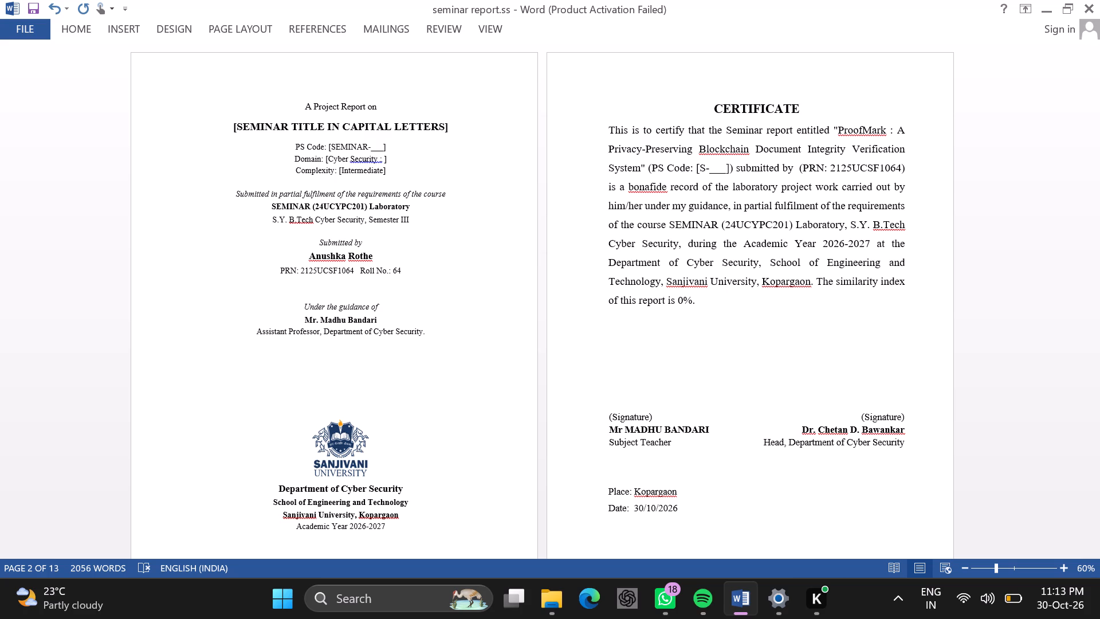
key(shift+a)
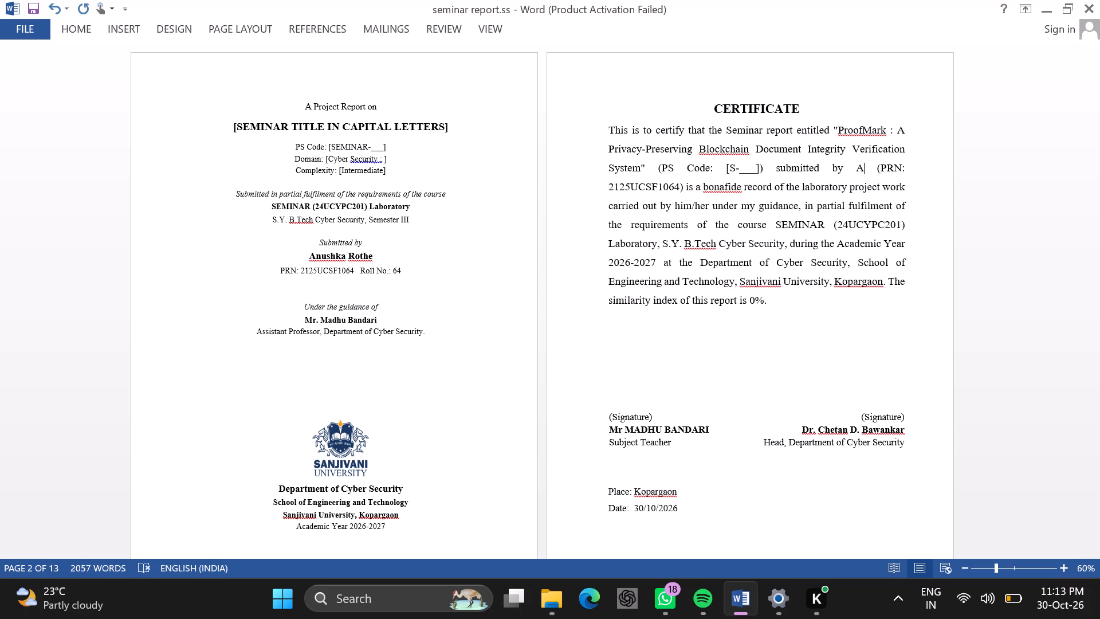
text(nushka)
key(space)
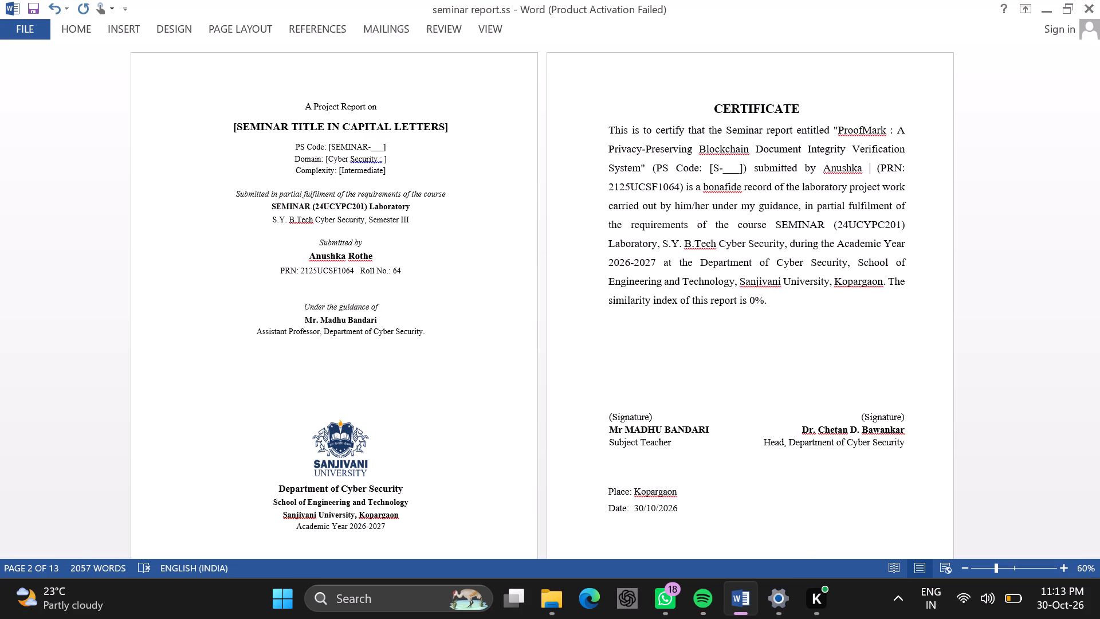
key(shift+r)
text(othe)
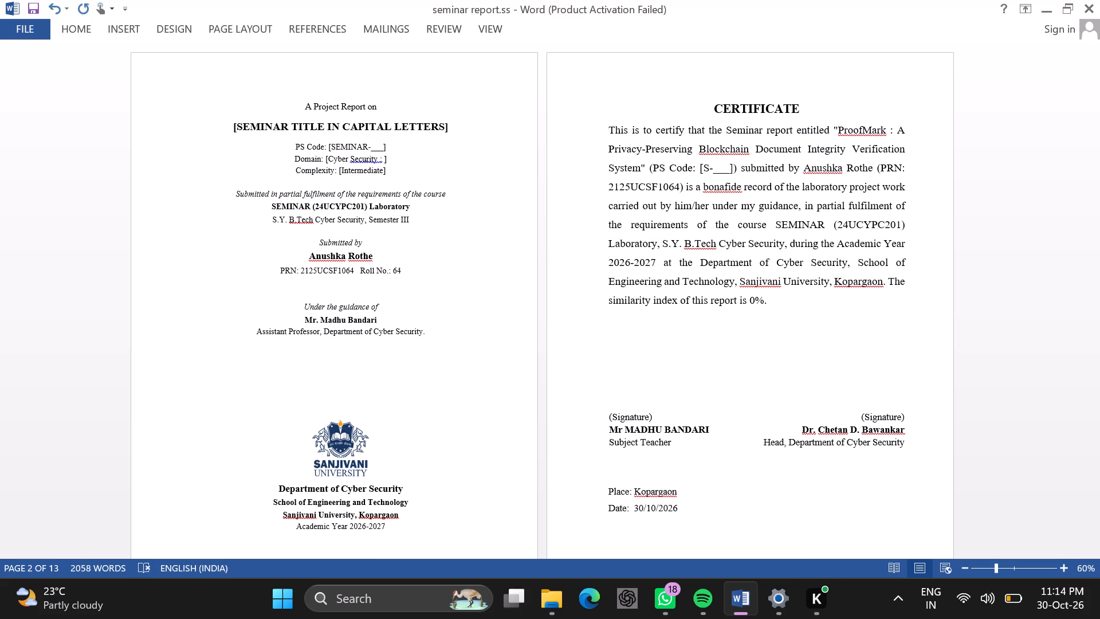
drag(874, 165, 894, 247)
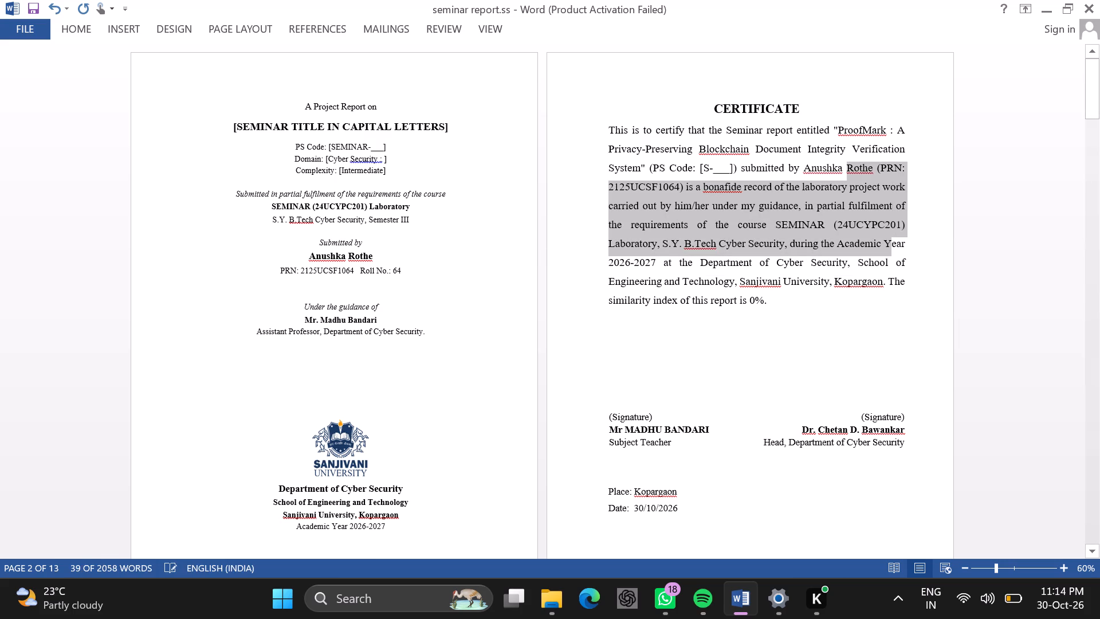
click(898, 340)
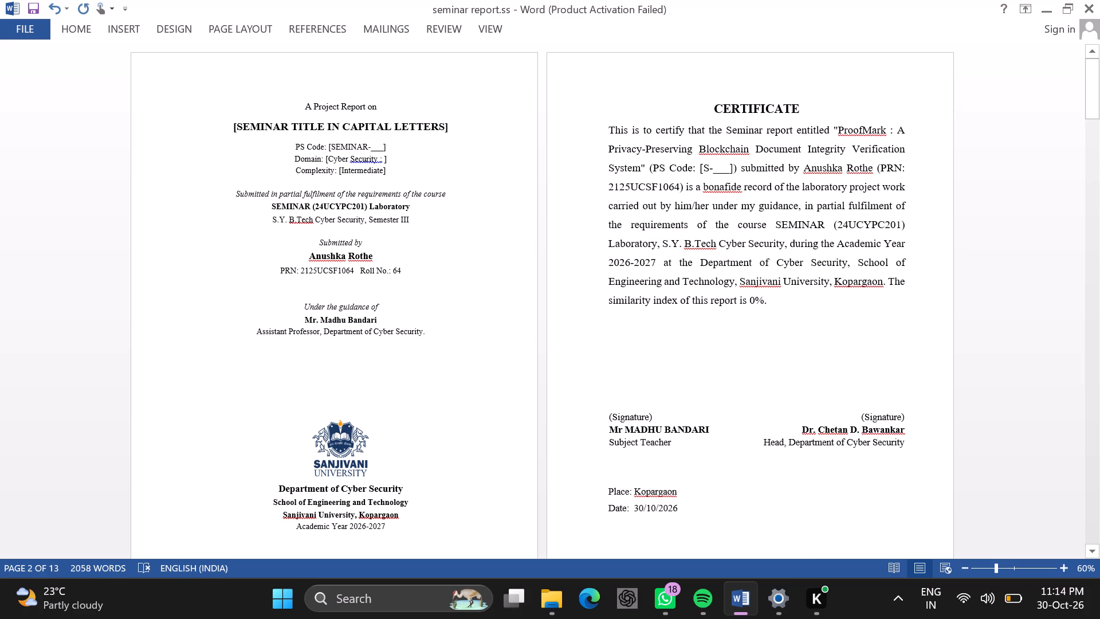
Update the PRN in the student line above the Abstract to match the title page.
scroll(797, 392, down, 4)
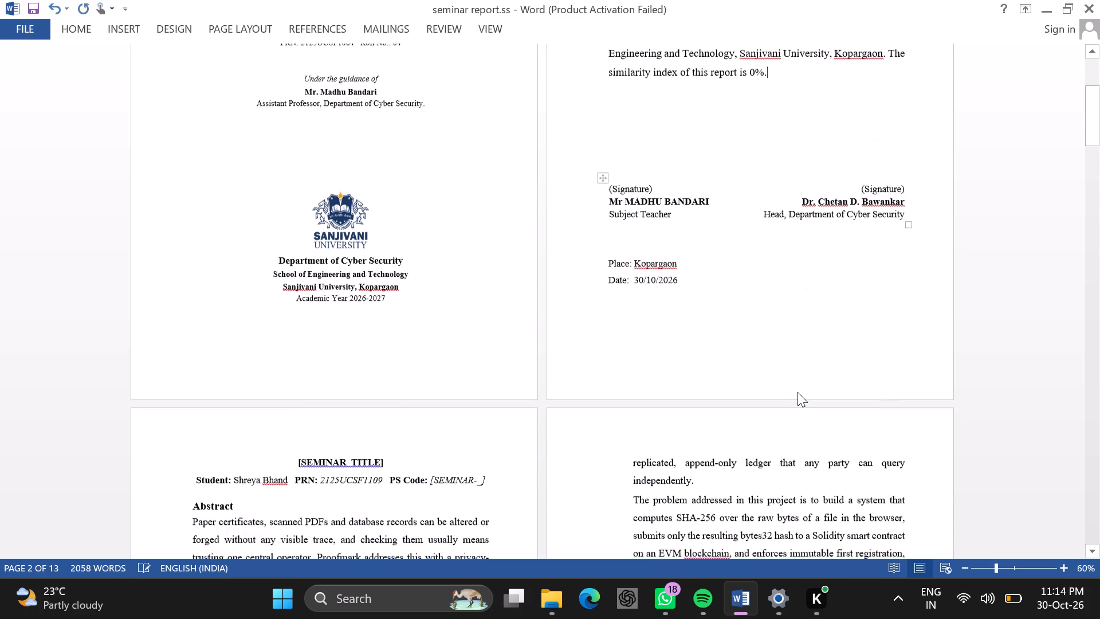
scroll(797, 392, down, 1)
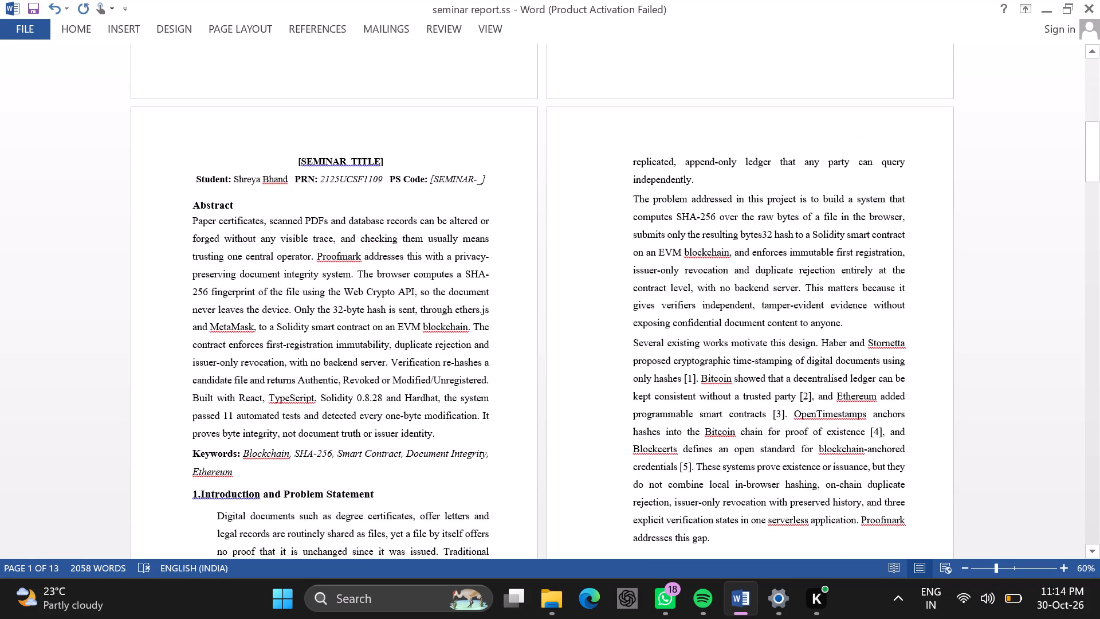
click(385, 179)
key(BackSpace)
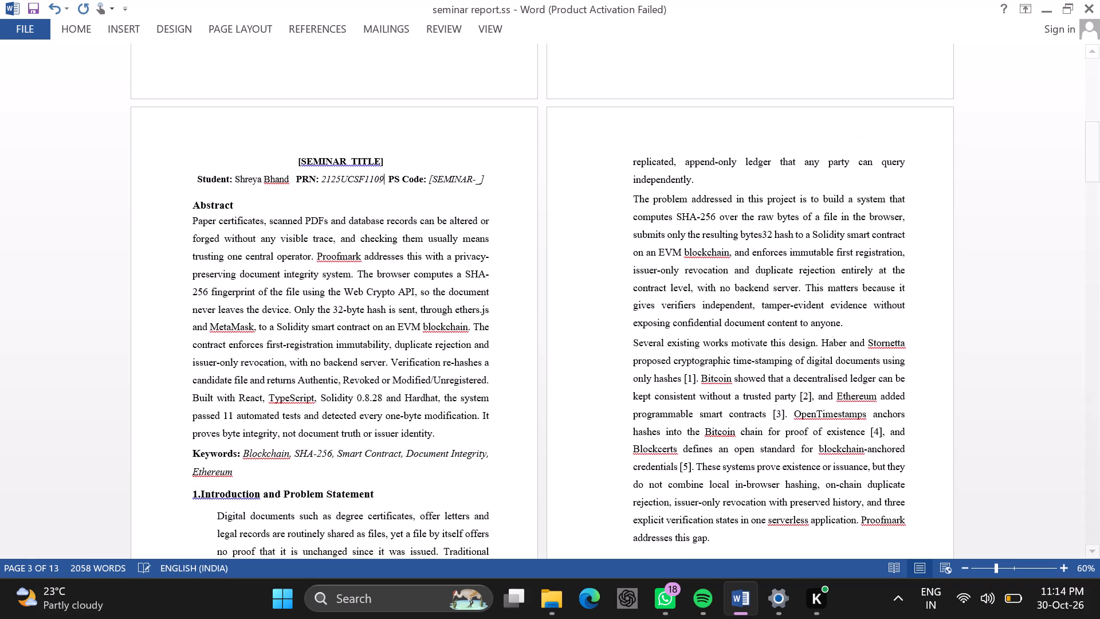
key(BackSpace)
key(BackSpace)
key(BackSpace)
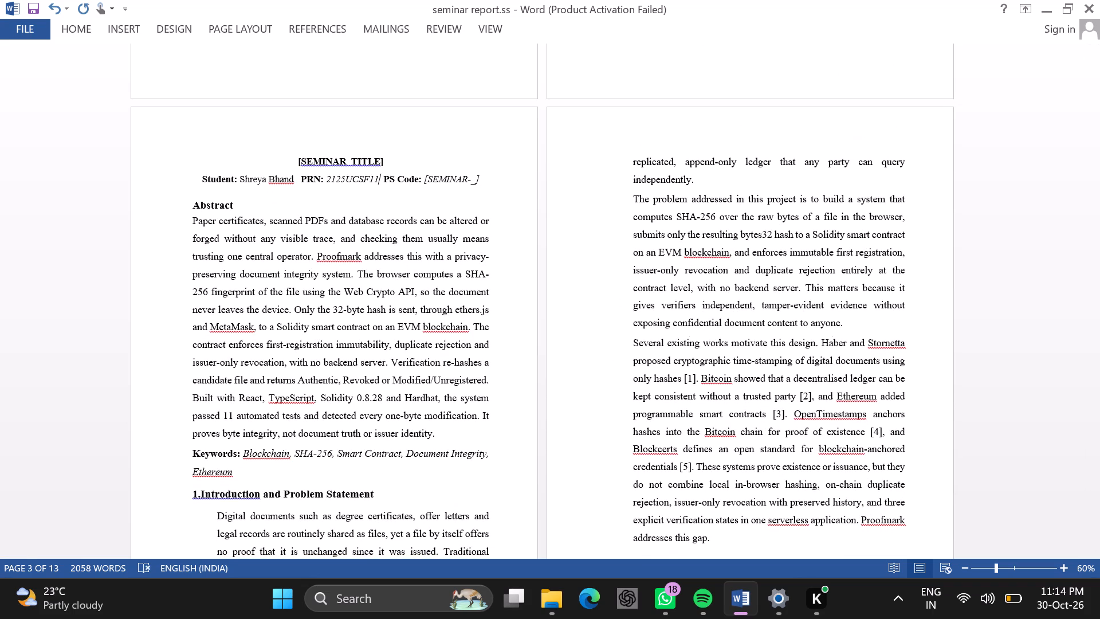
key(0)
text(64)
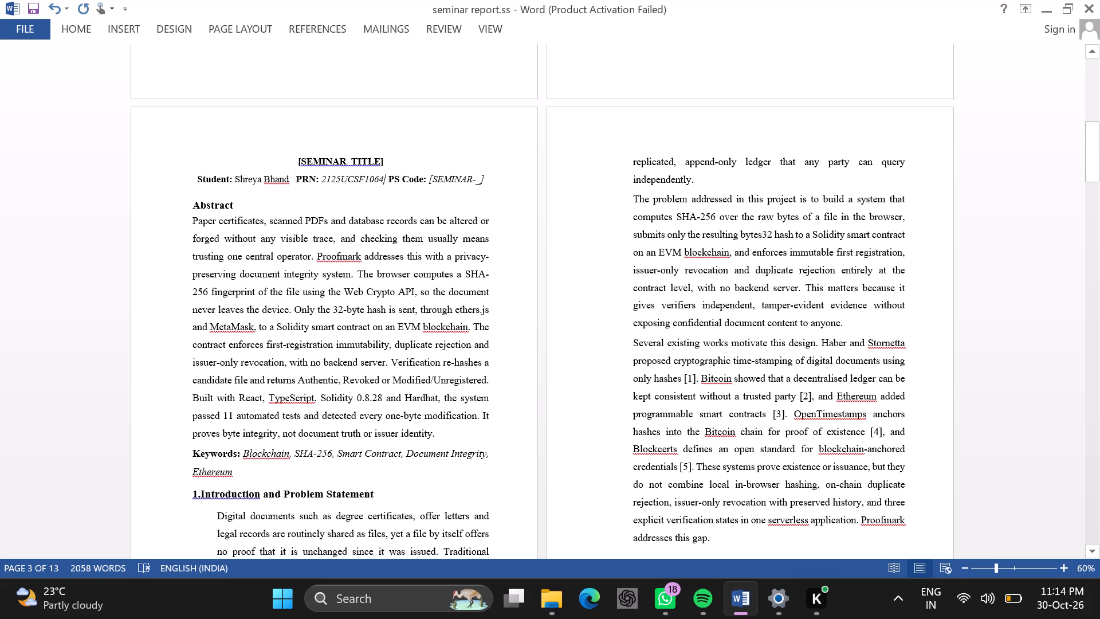
Replace the student's full name in the line above the Abstract with the title-page name.
click(290, 178)
key(BackSpace)
key(BackSpace)
key(BackSpace)
key(BackSpace)
key(BackSpace)
key(BackSpace)
key(BackSpace)
key(BackSpace)
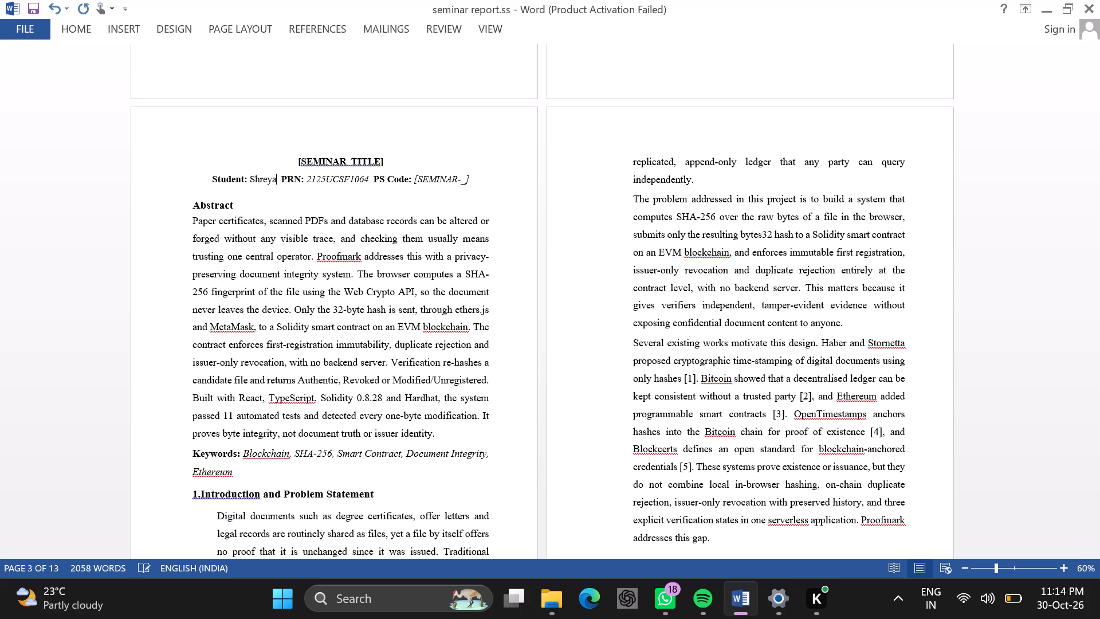
key(BackSpace)
key(BackSpace)
key(BackSpace)
key(BackSpace)
key(BackSpace)
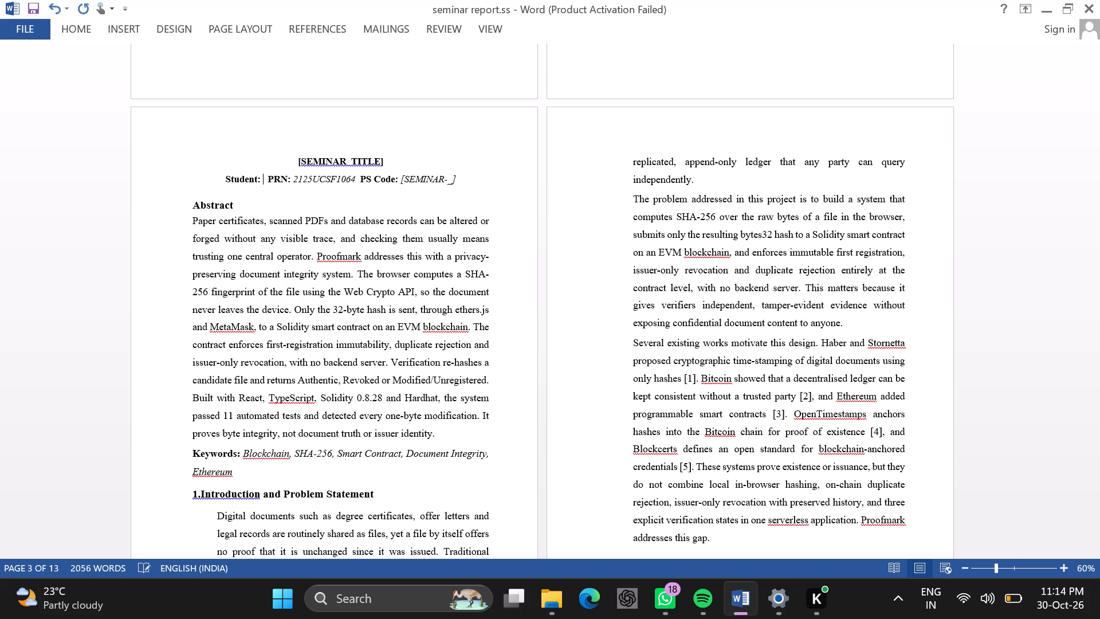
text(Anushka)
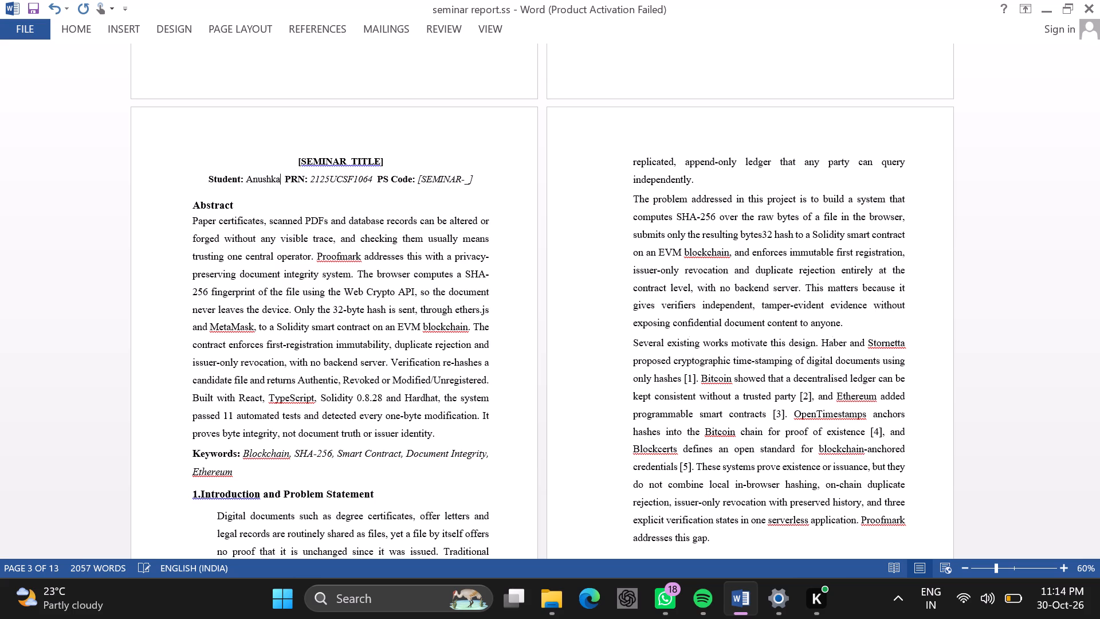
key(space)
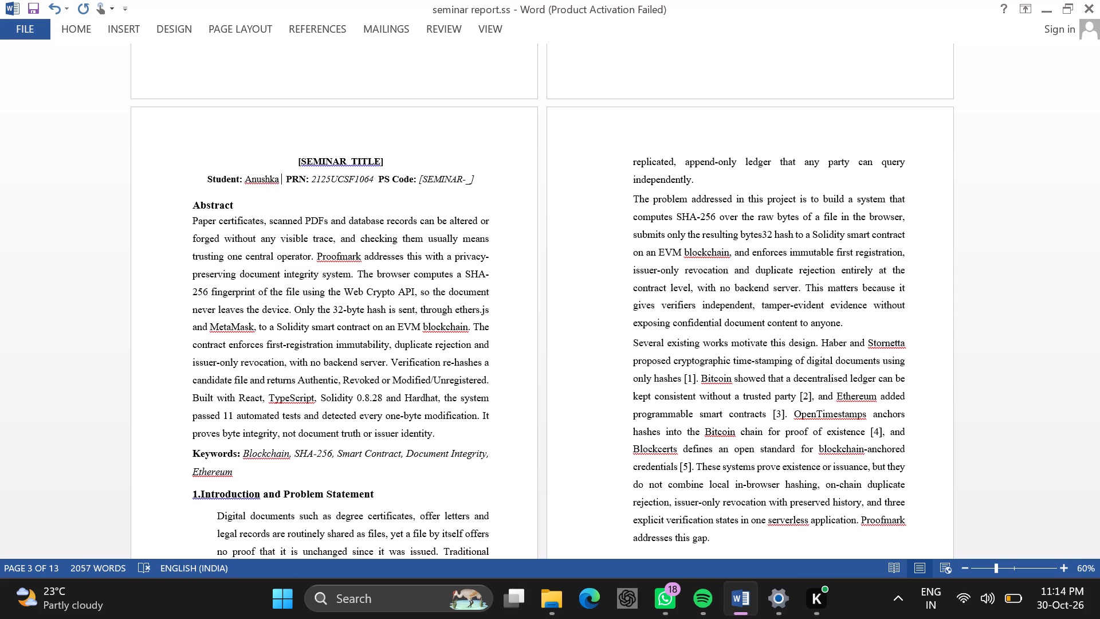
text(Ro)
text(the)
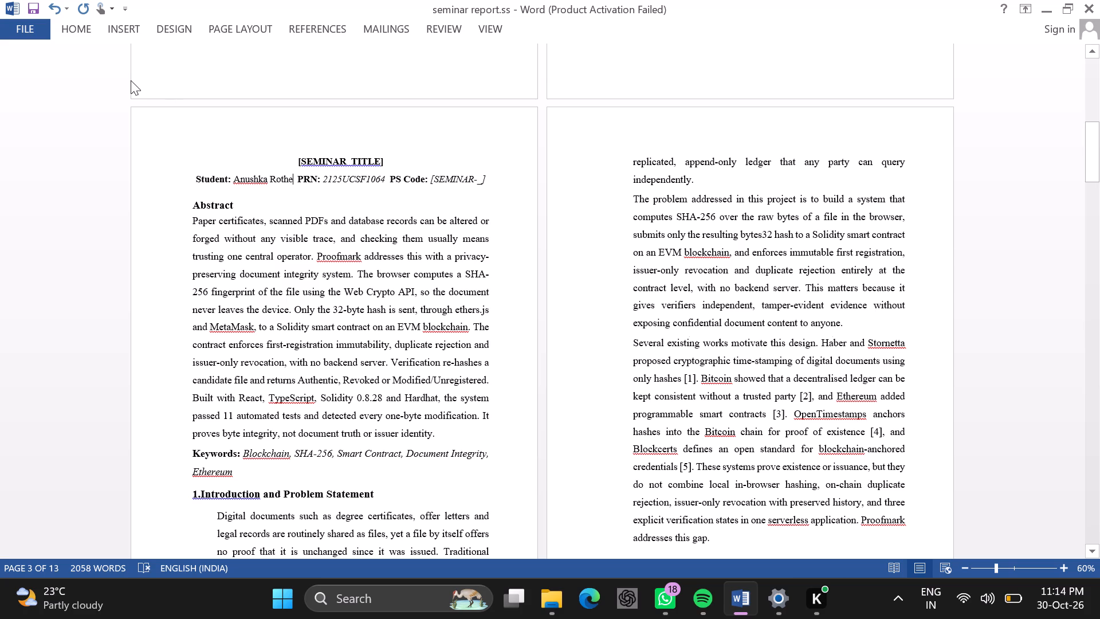
Save a copy of the report in the Documents folder as a Word document named "seminar report111".
click(40, 31)
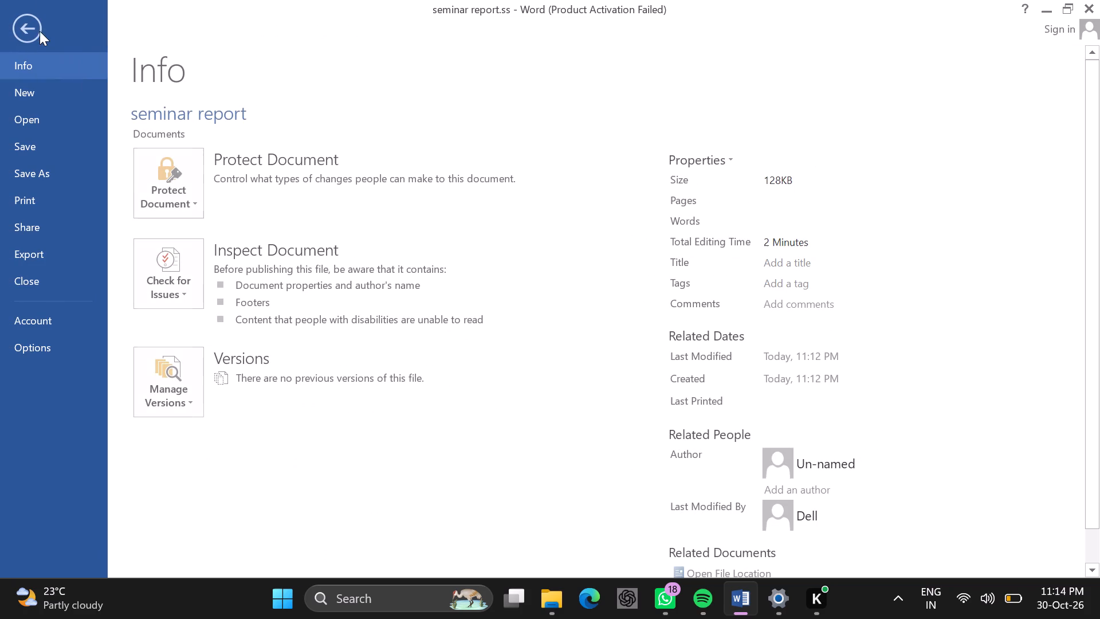
click(53, 174)
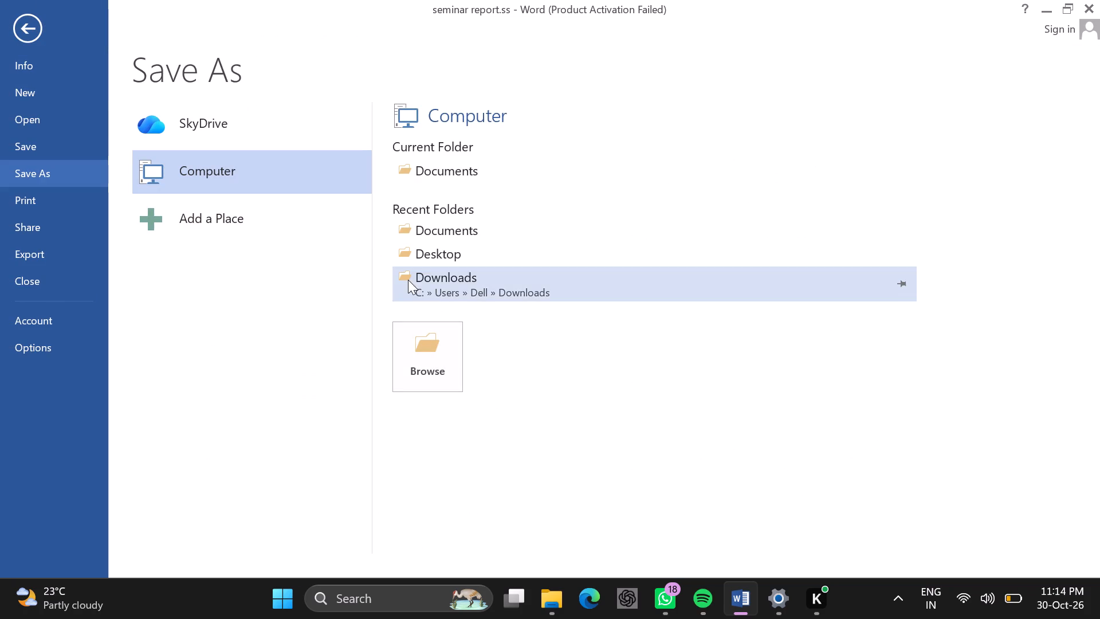
click(459, 227)
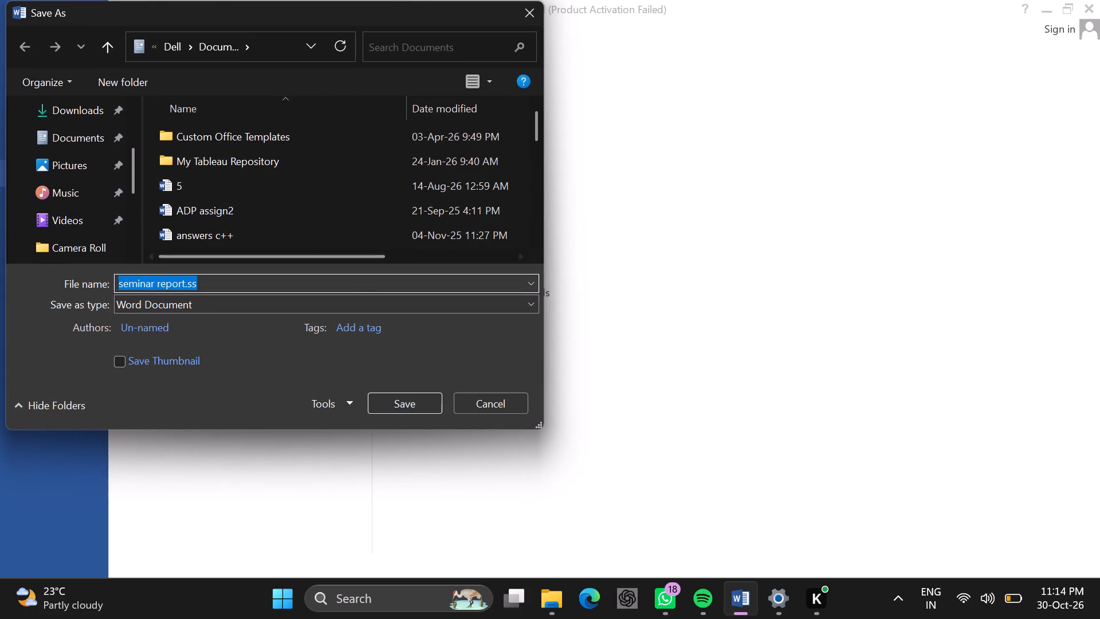
click(327, 279)
key(BackSpace)
key(BackSpace)
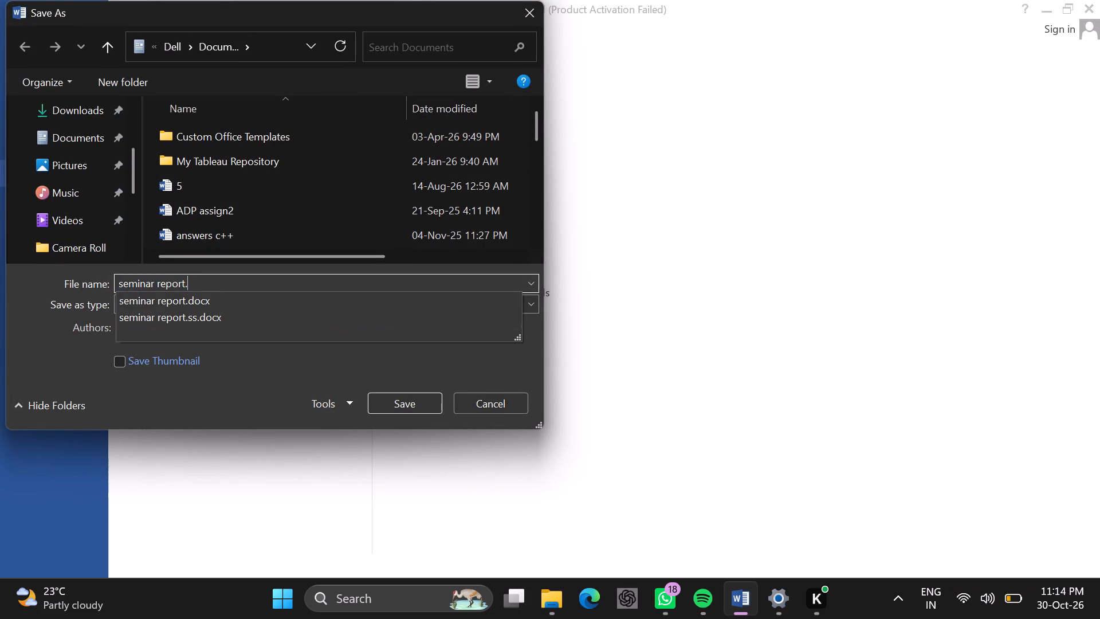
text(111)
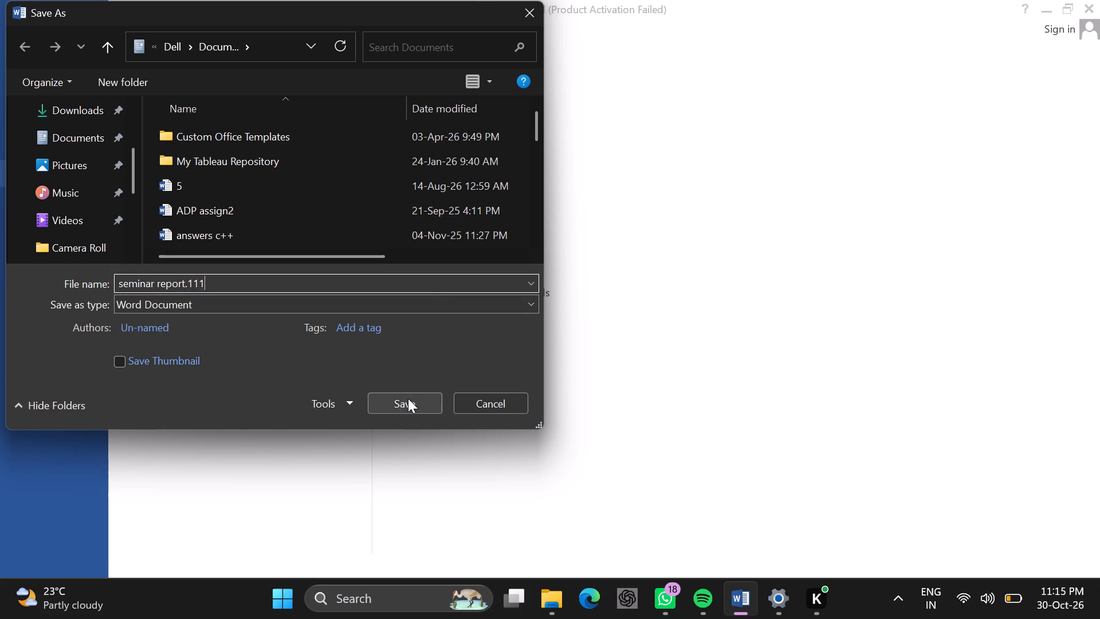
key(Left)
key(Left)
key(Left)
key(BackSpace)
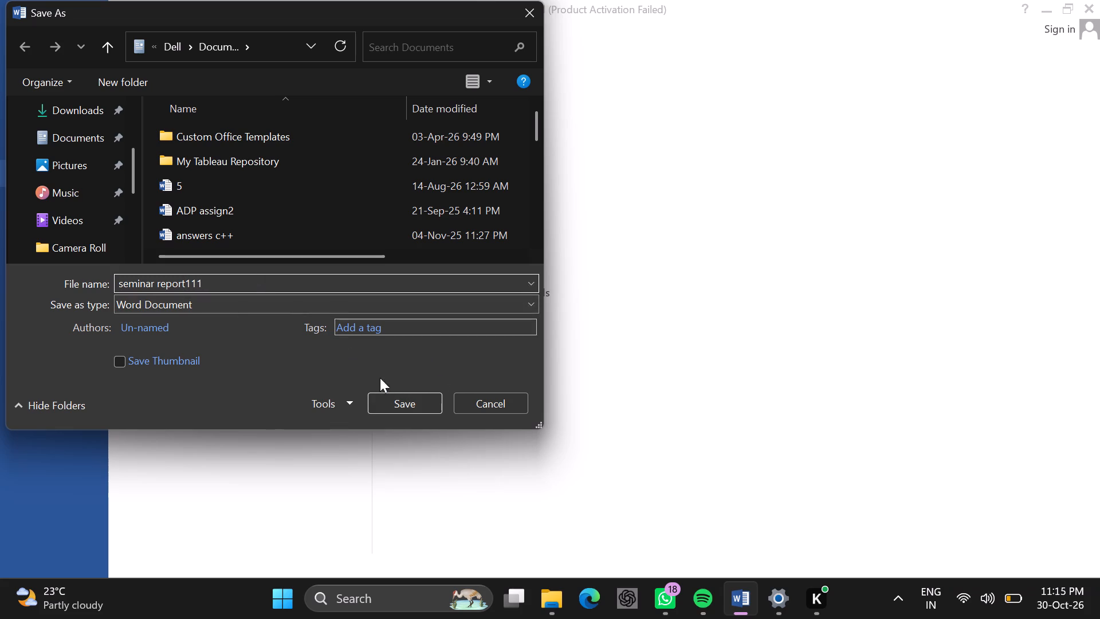
click(404, 398)
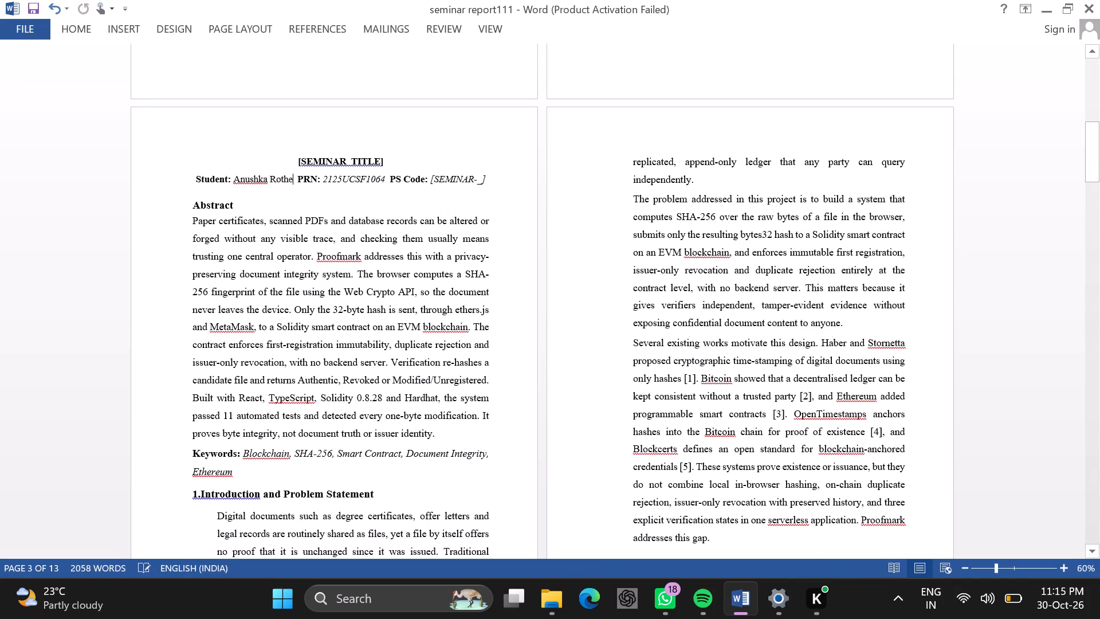
Replace the student's full name under "Submitted by" on the title page with the new student's full name.
scroll(531, 167, up, 3)
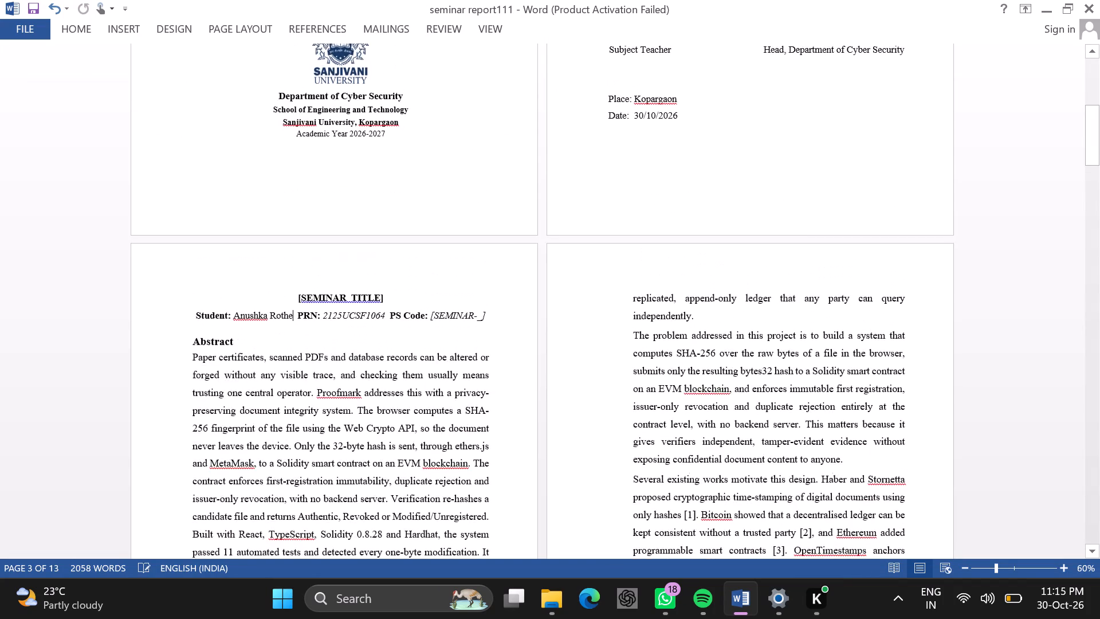
scroll(531, 167, up, 6)
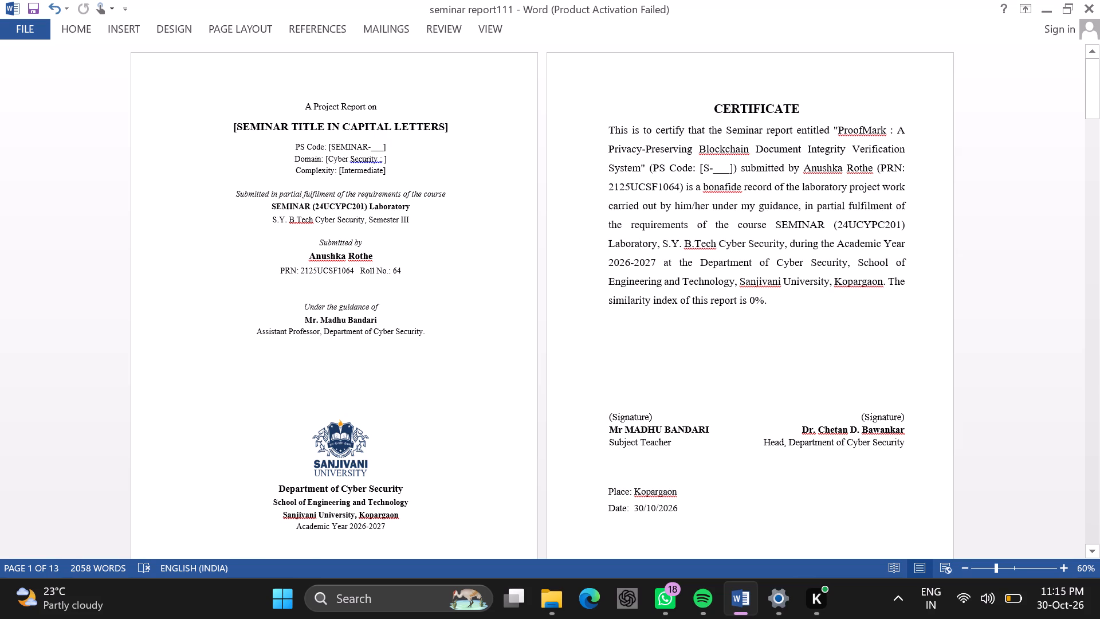
click(375, 255)
key(BackSpace)
key(BackSpace)
key(BackSpace)
key(BackSpace)
key(BackSpace)
key(BackSpace)
key(BackSpace)
key(BackSpace)
key(BackSpace)
key(BackSpace)
key(BackSpace)
key(BackSpace)
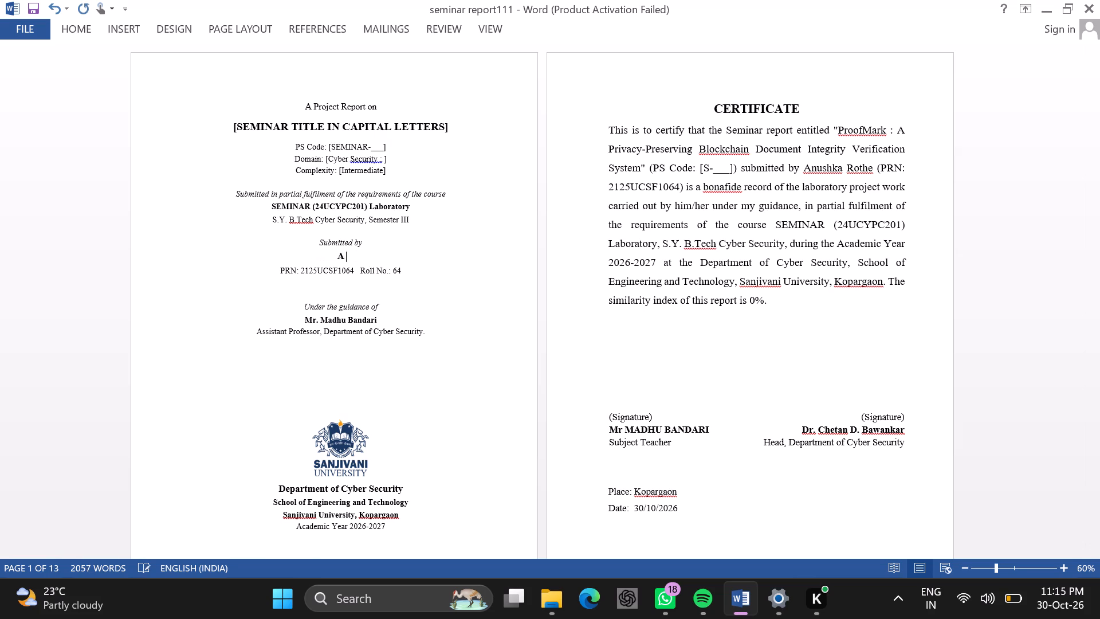
key(BackSpace)
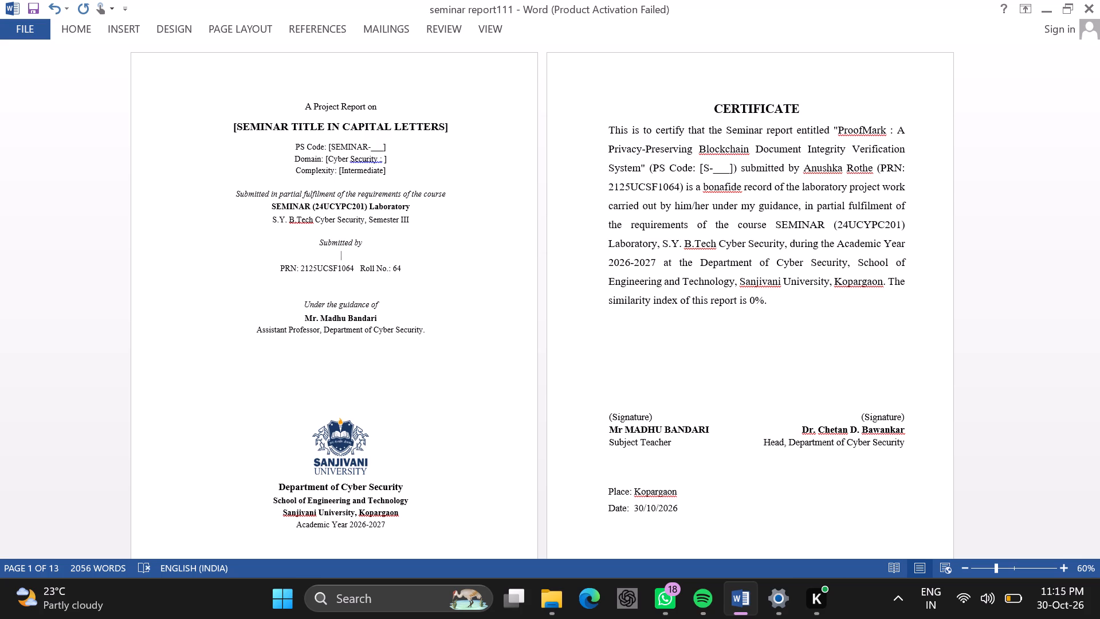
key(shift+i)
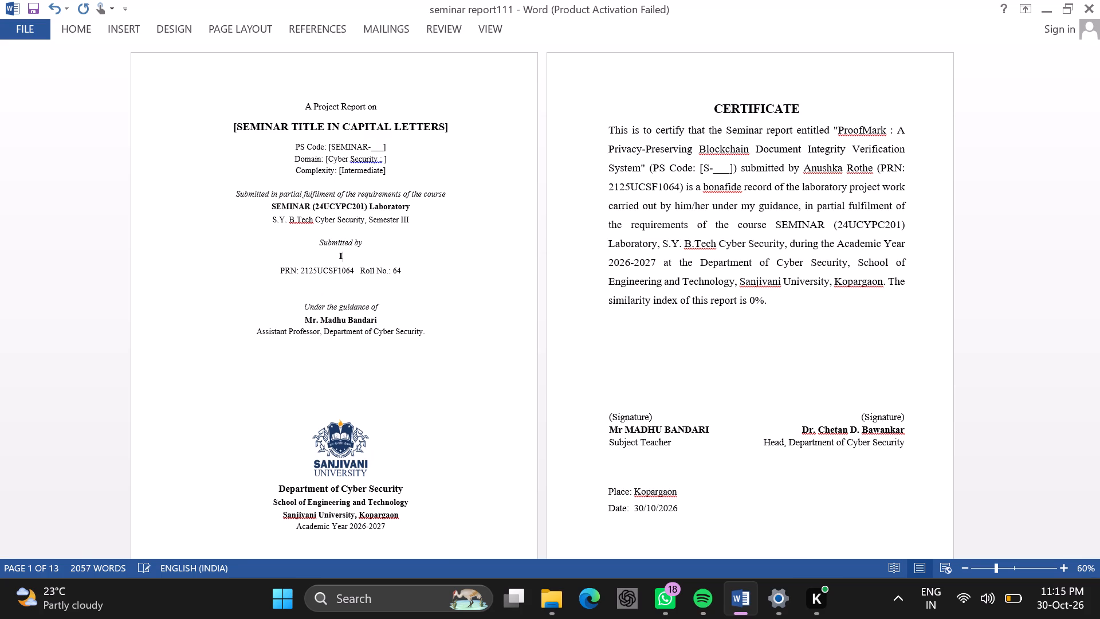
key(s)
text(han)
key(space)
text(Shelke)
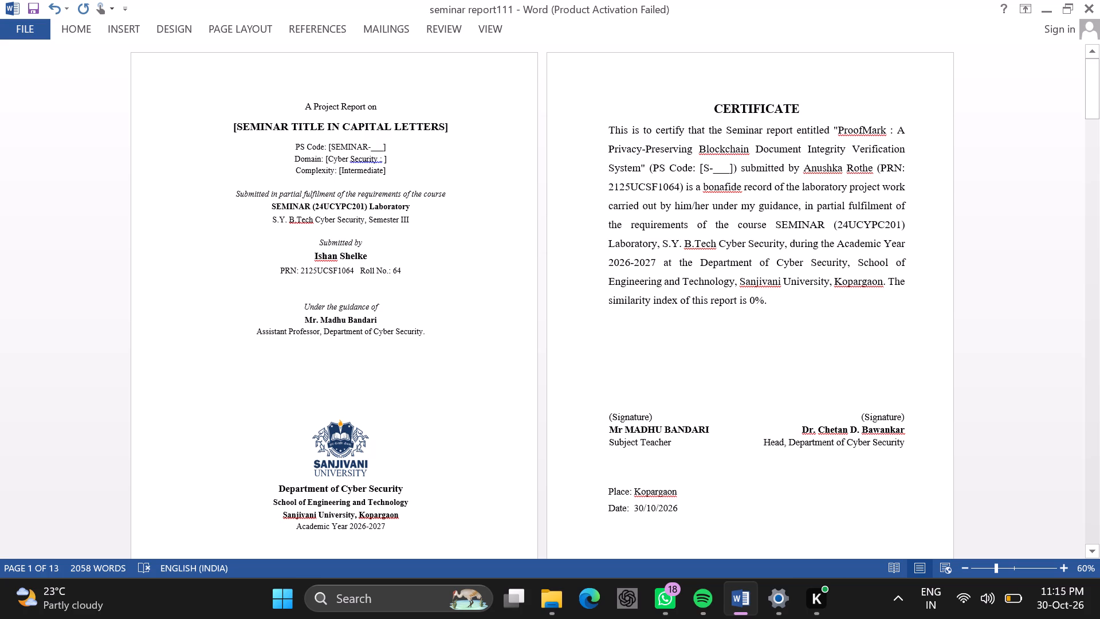
Replace the ending of the PRN on the title page so it gives the new student's PRN.
click(355, 273)
key(BackSpace)
key(BackSpace)
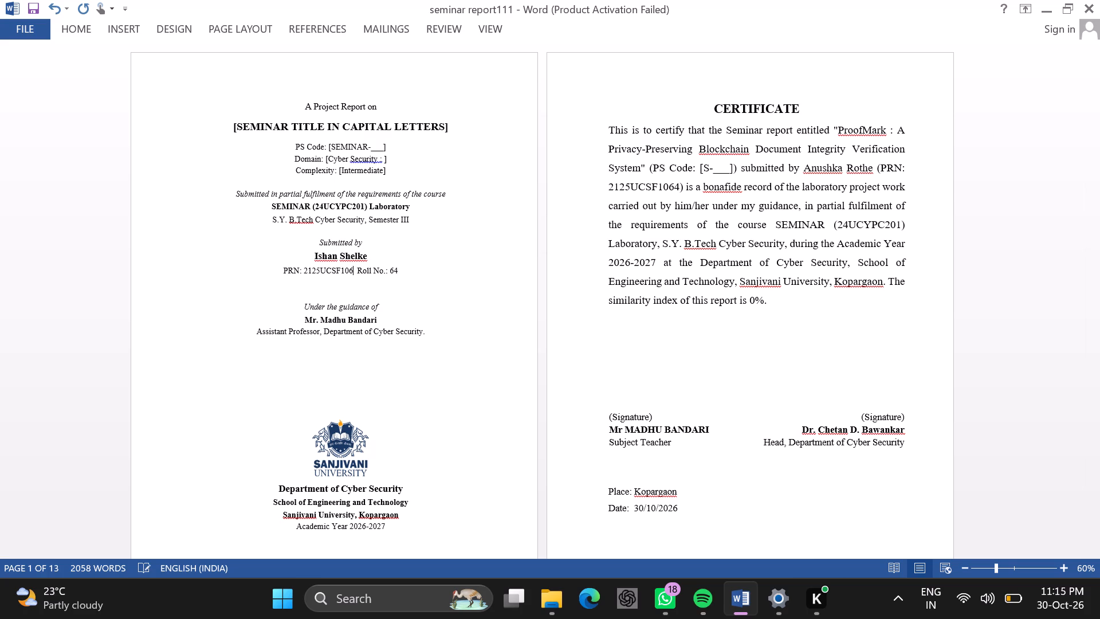
key(BackSpace)
key(BackSpace)
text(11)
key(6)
Delete the roll number after "Roll No.:" on the title page and minimise the report window.
click(404, 267)
key(BackSpace)
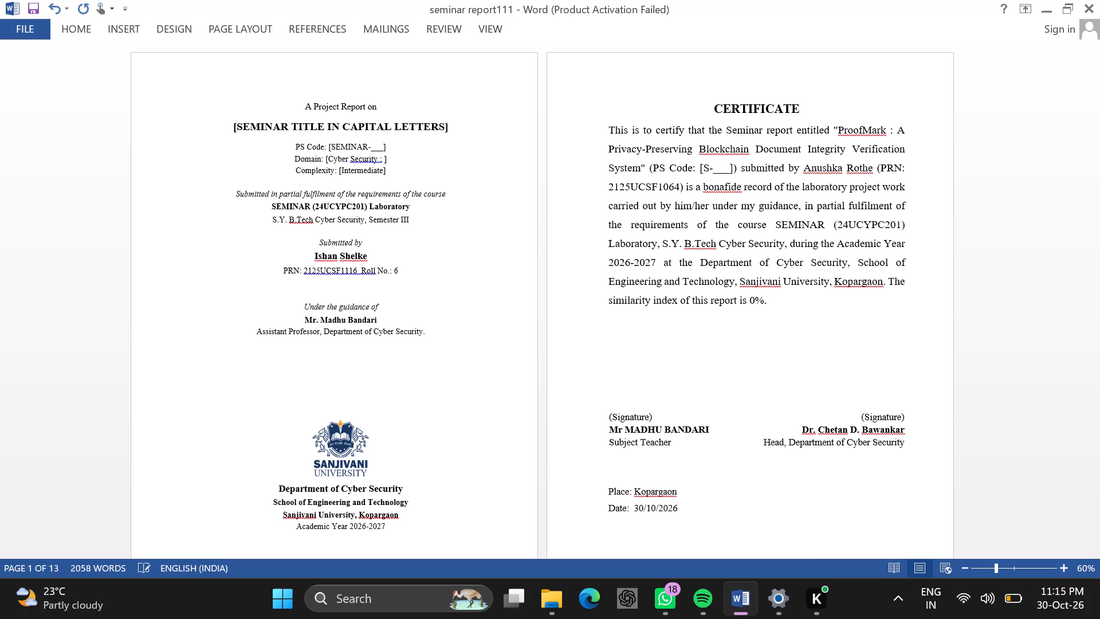
key(BackSpace)
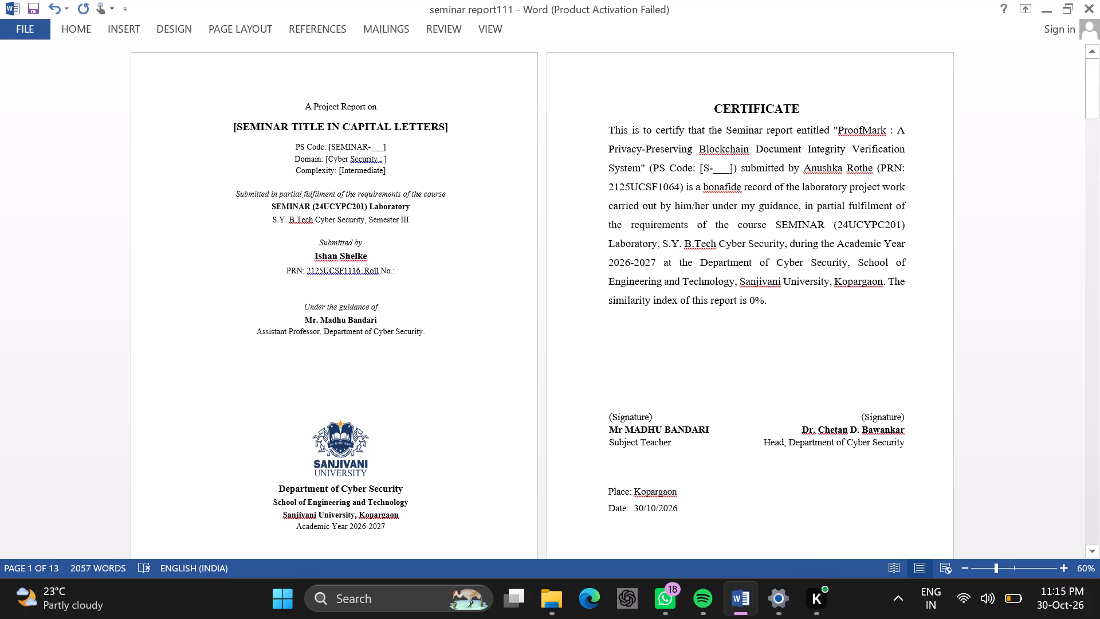
click(1048, 0)
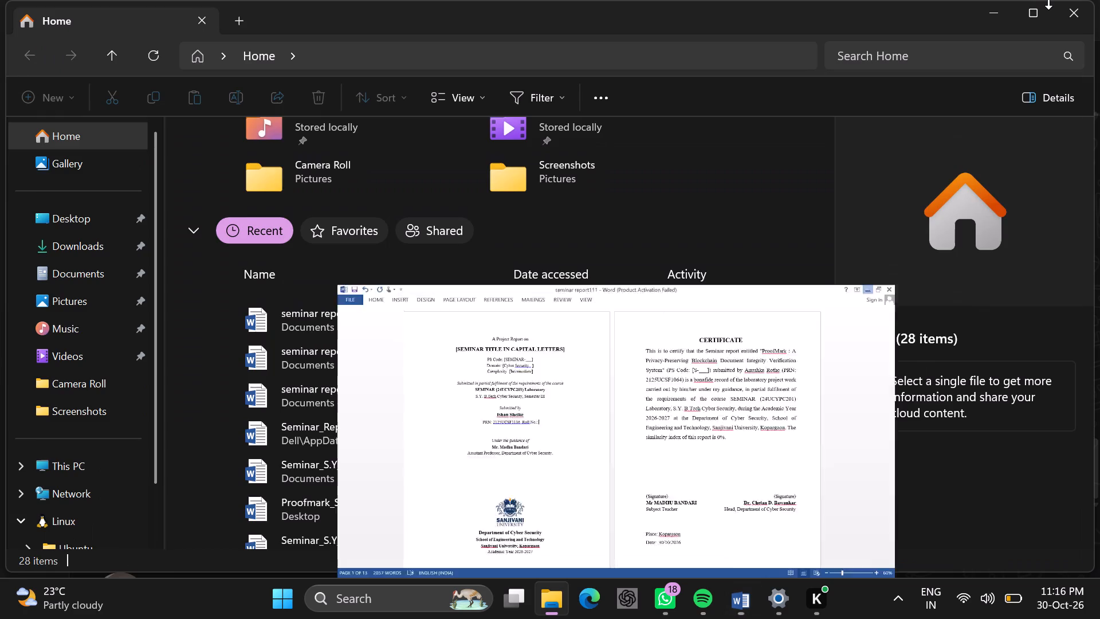
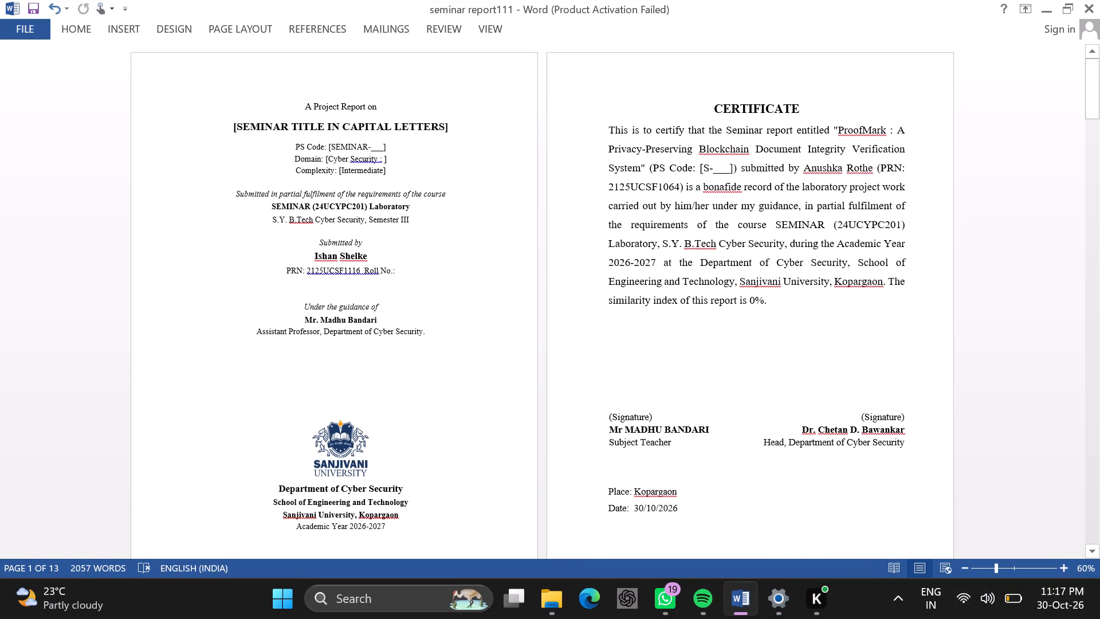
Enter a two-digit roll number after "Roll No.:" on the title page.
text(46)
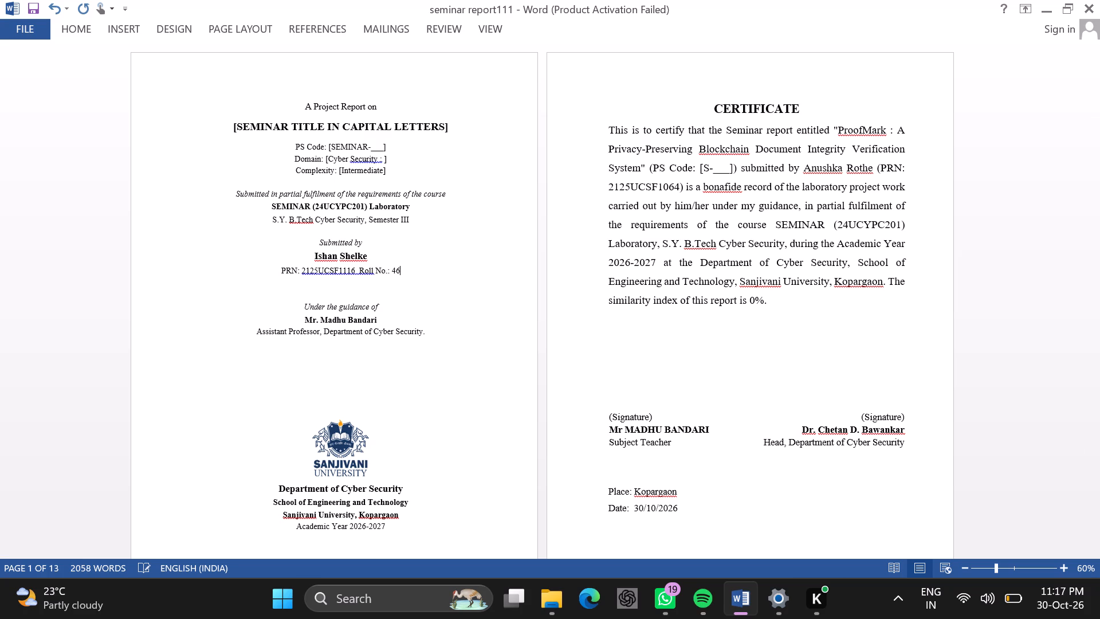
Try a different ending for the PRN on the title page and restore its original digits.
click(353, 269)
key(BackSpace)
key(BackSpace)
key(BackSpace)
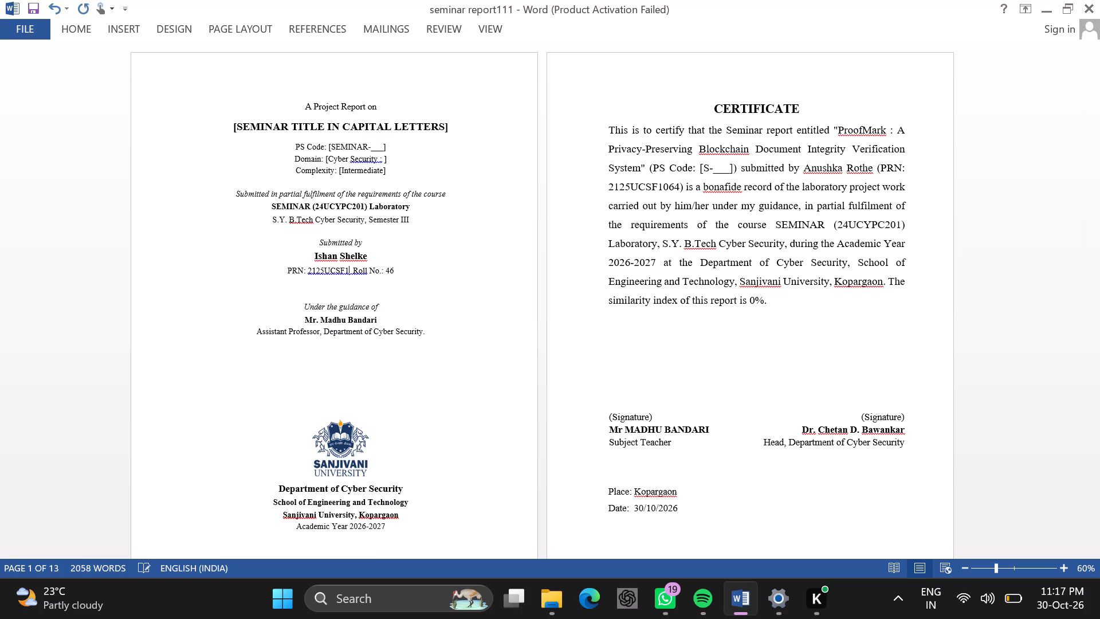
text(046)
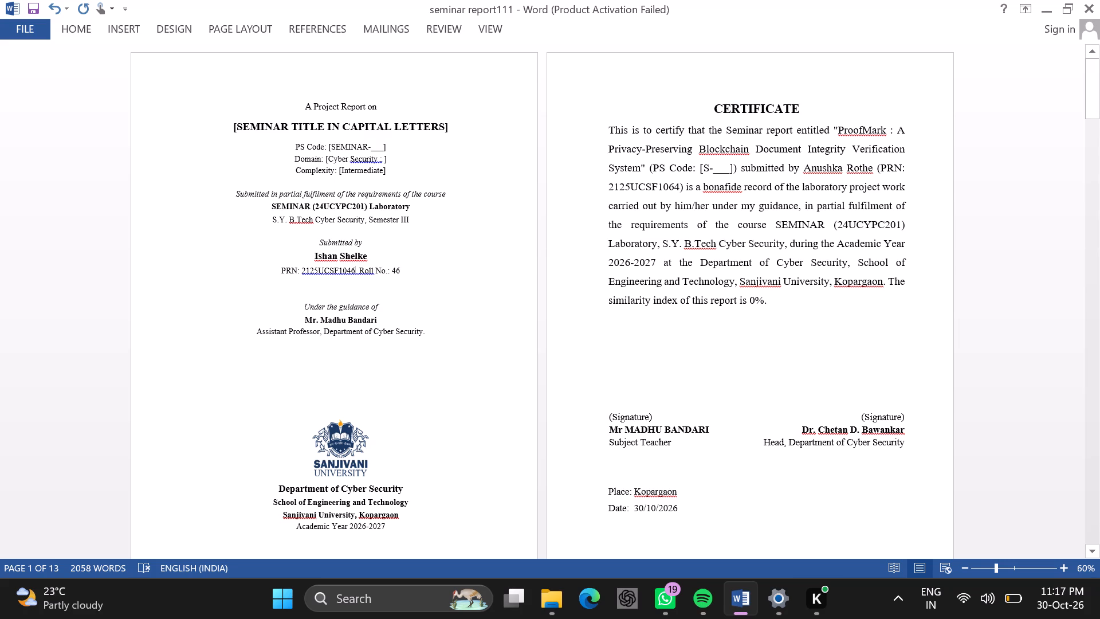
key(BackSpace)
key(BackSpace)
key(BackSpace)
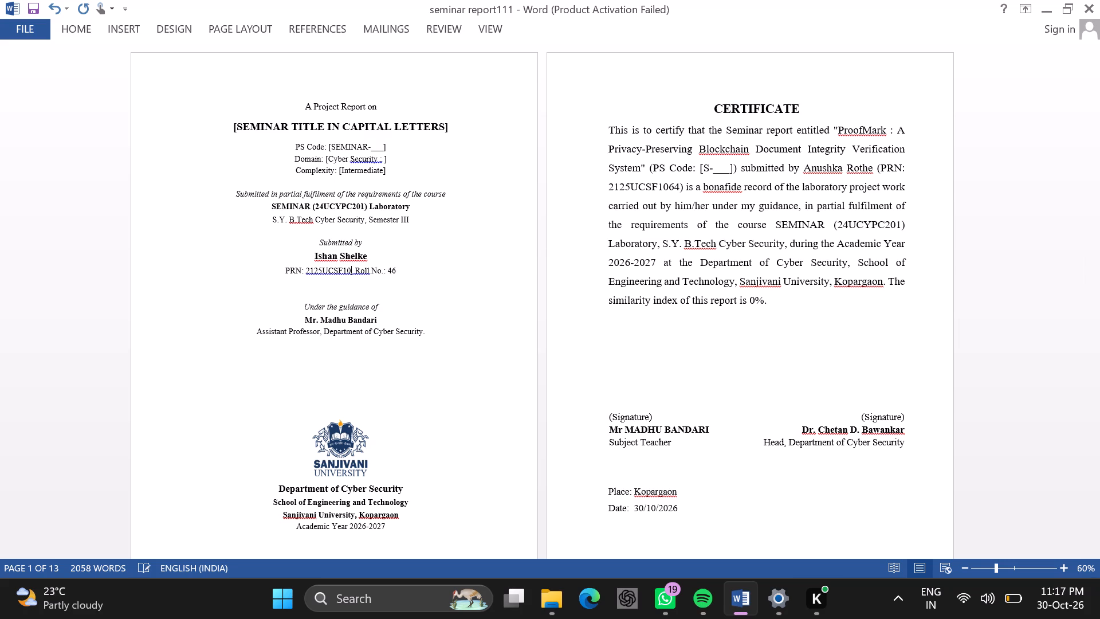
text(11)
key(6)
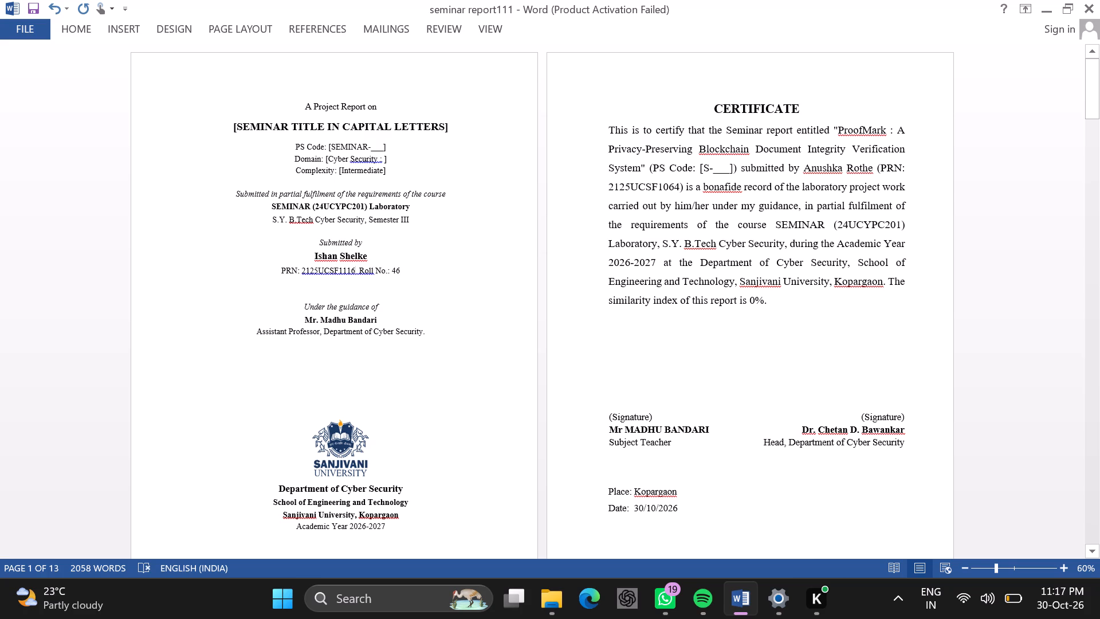
Replace the roll number on the title page with the student's three-digit roll number.
click(406, 268)
key(BackSpace)
key(BackSpace)
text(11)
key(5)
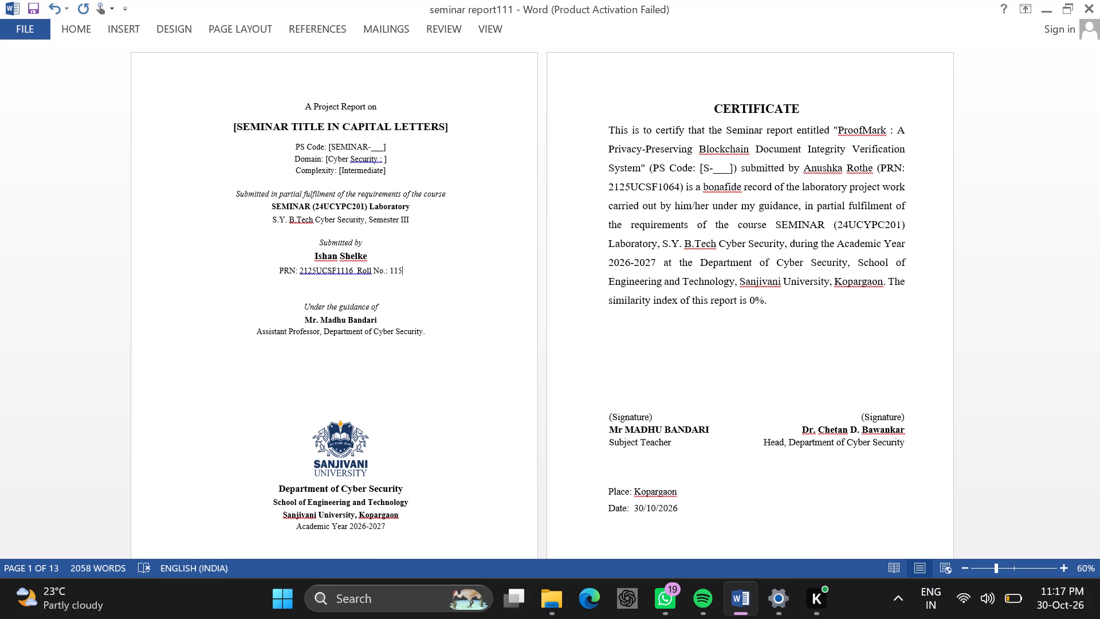
Widen the gap between the PRN and "Roll No.:" on the title page with three extra spaces.
click(353, 269)
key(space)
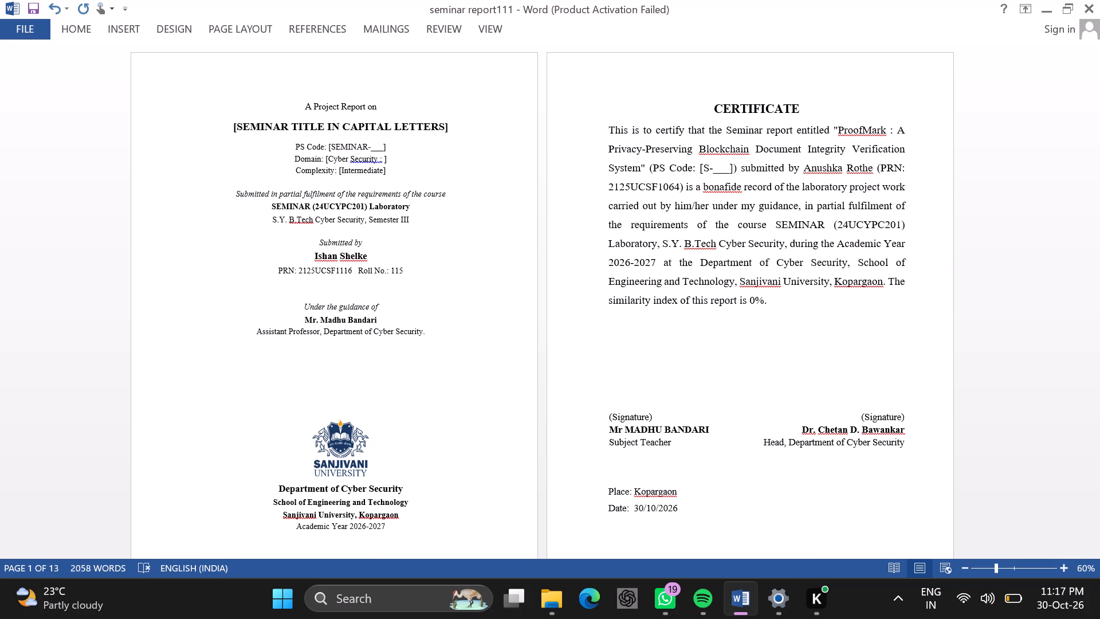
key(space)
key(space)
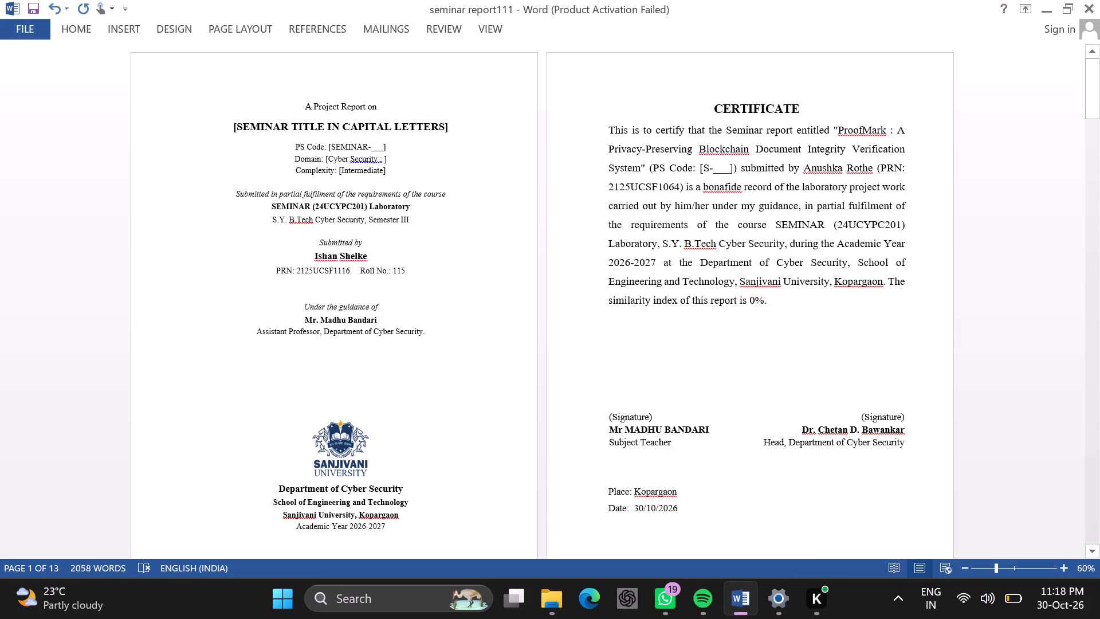
Update the final digits of the PRN in the Certificate paragraph to match the title page.
click(676, 186)
key(Right)
key(BackSpace)
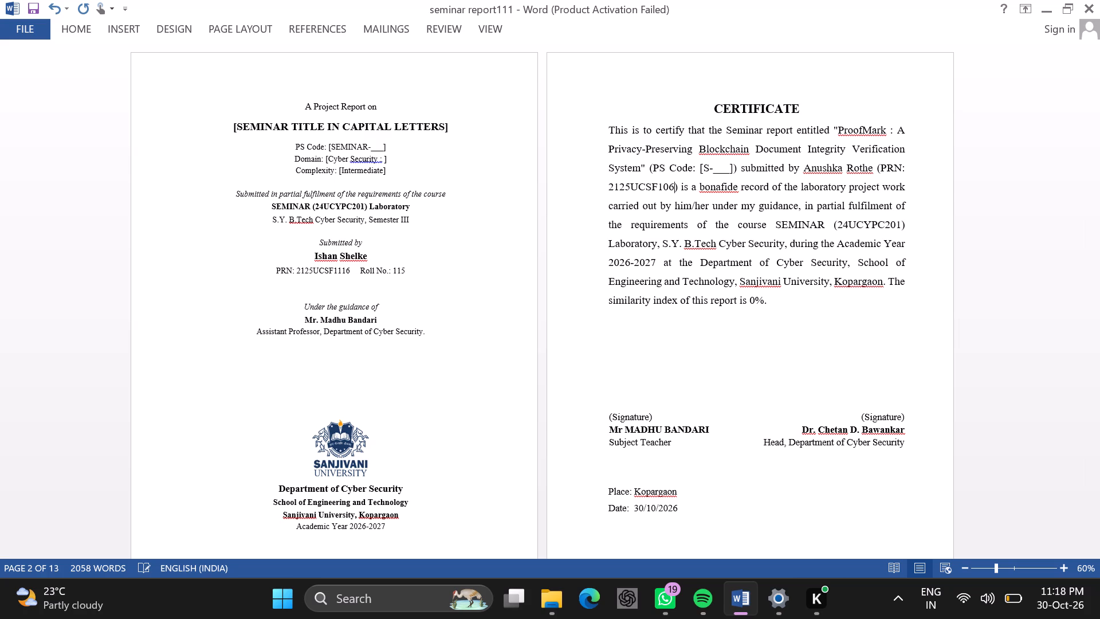
key(Left)
key(BackSpace)
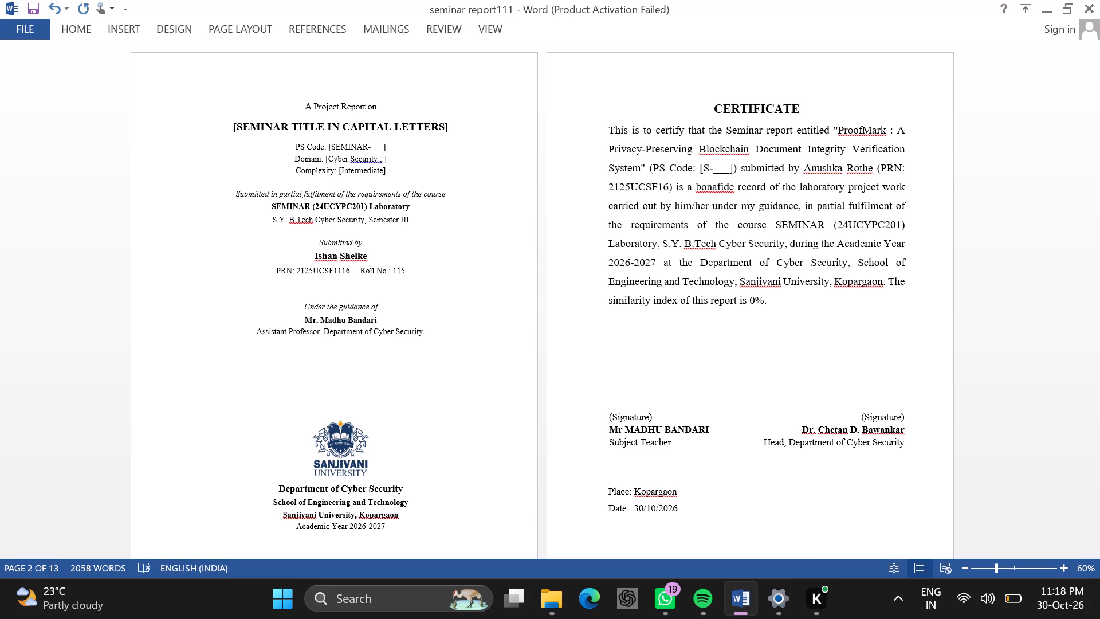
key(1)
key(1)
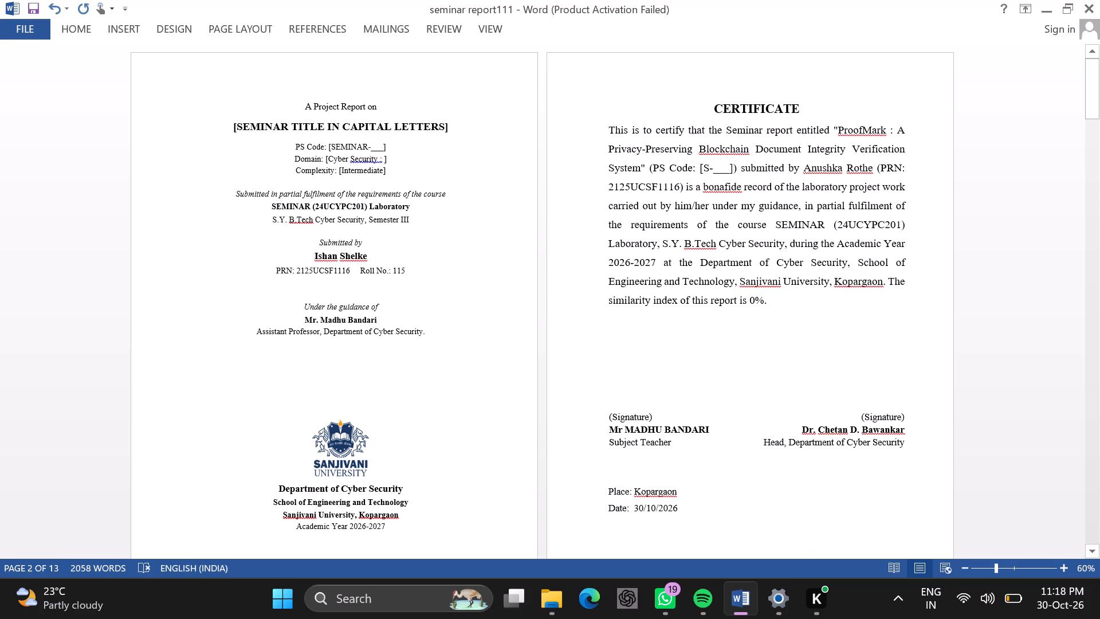
Change the letter before the last four digits of the Certificate's PRN to M.
key(Left)
key(Left)
key(Left)
key(Left)
key(Right)
key(BackSpace)
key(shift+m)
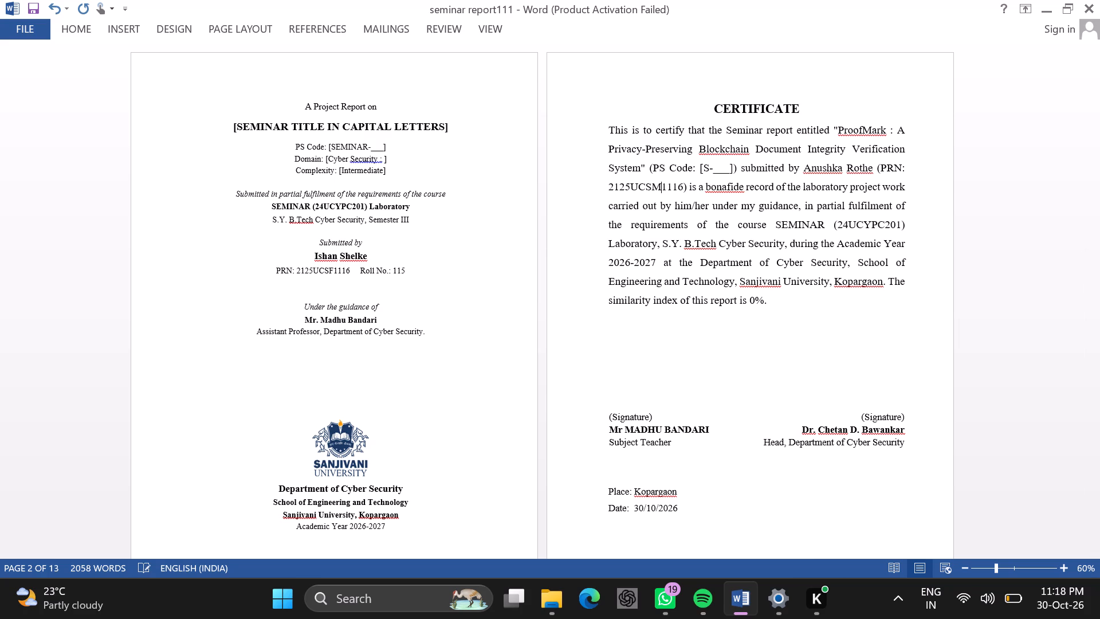
Change the letter before the last four digits of the title-page PRN to M.
click(335, 268)
key(BackSpace)
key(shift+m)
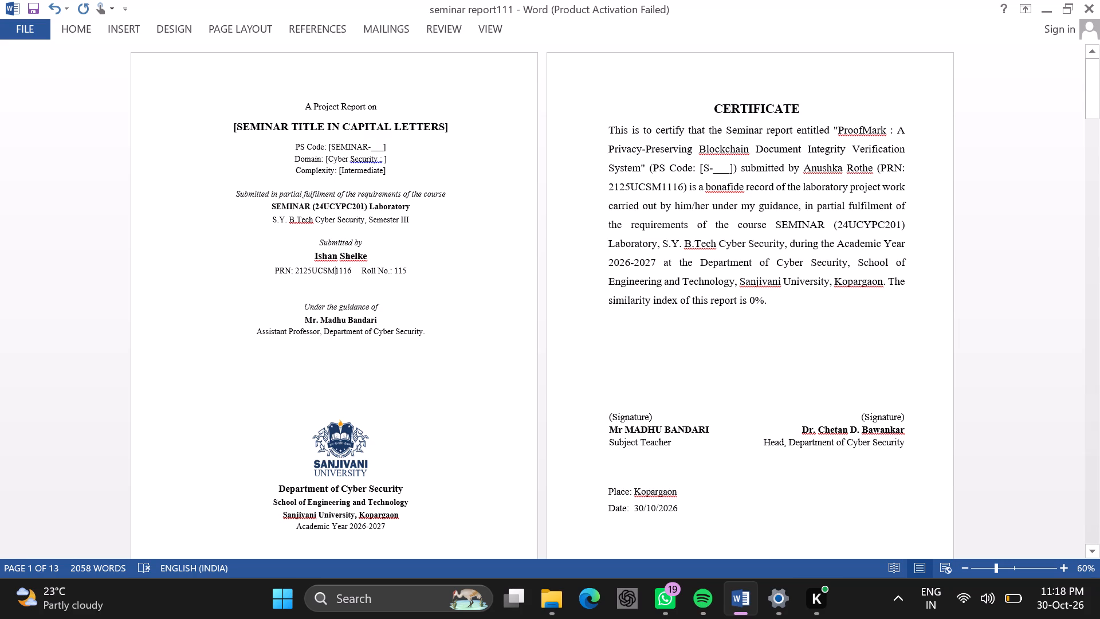
Replace the student's full name in the Certificate paragraph with the title-page name, spaced before the PRN bracket.
drag(806, 164, 852, 165)
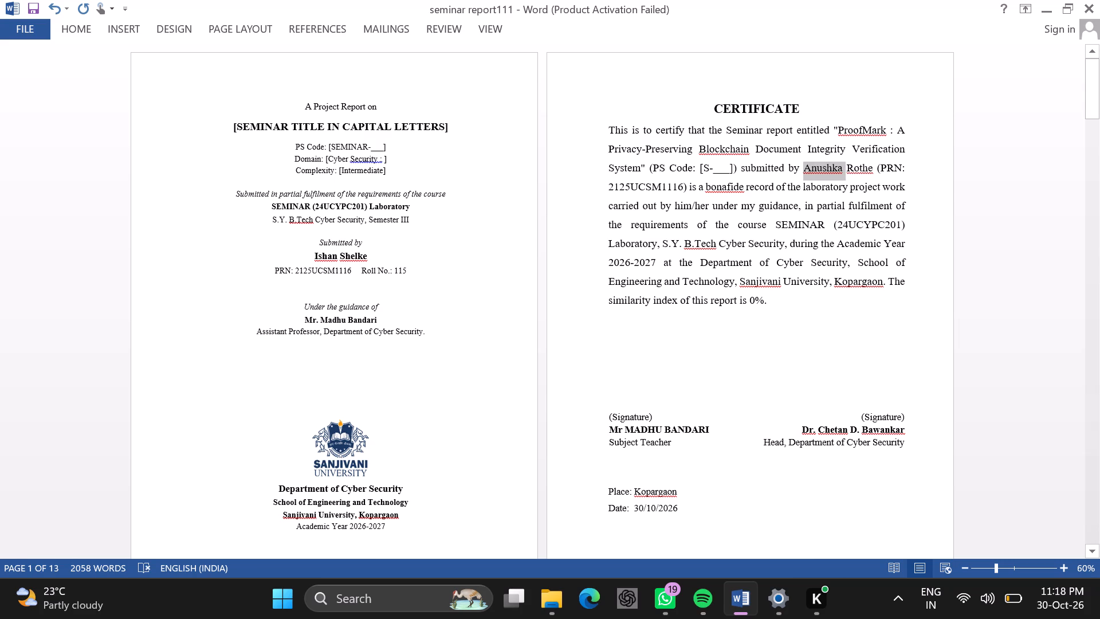
drag(852, 165, 867, 166)
key(BackSpace)
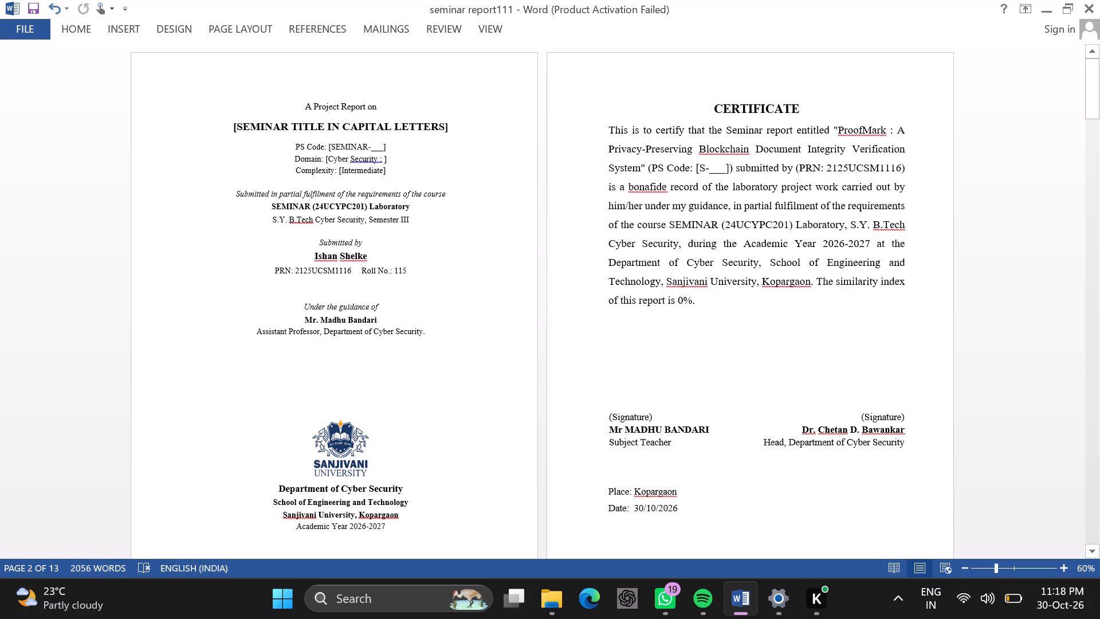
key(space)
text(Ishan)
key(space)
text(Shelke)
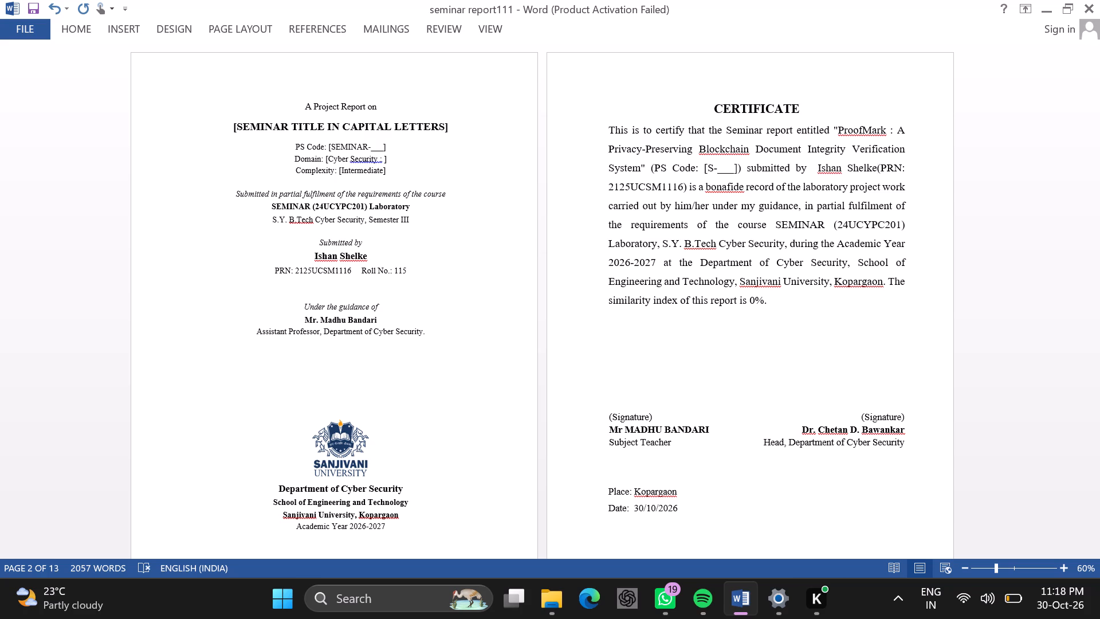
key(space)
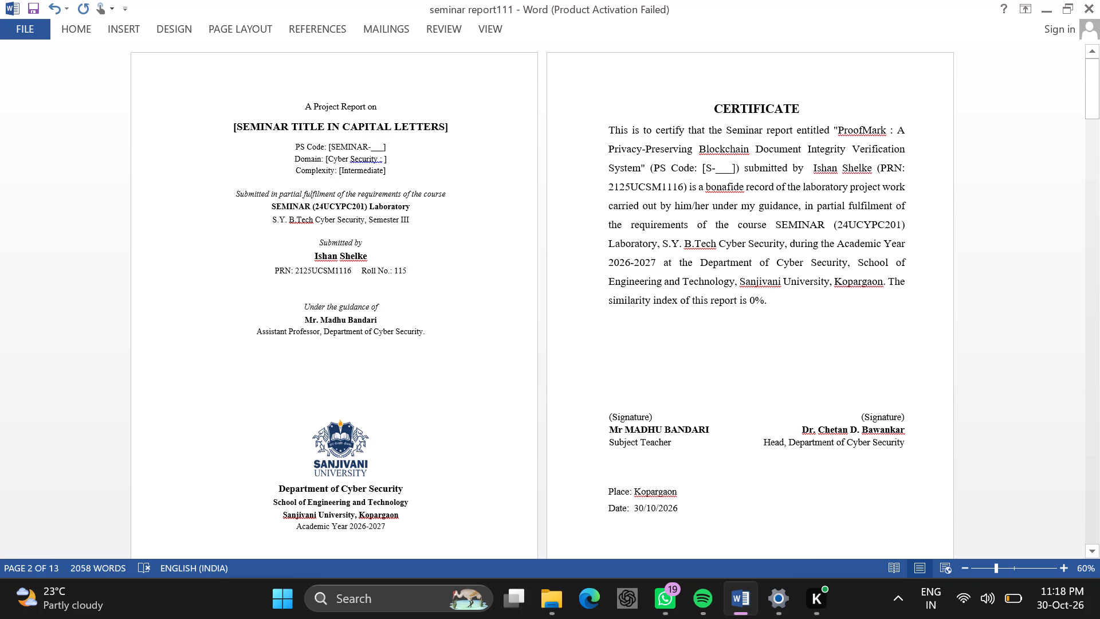
Replace the student's full name in the line above the Abstract with the title-page name, spaced before "PRN:".
scroll(792, 365, down, 5)
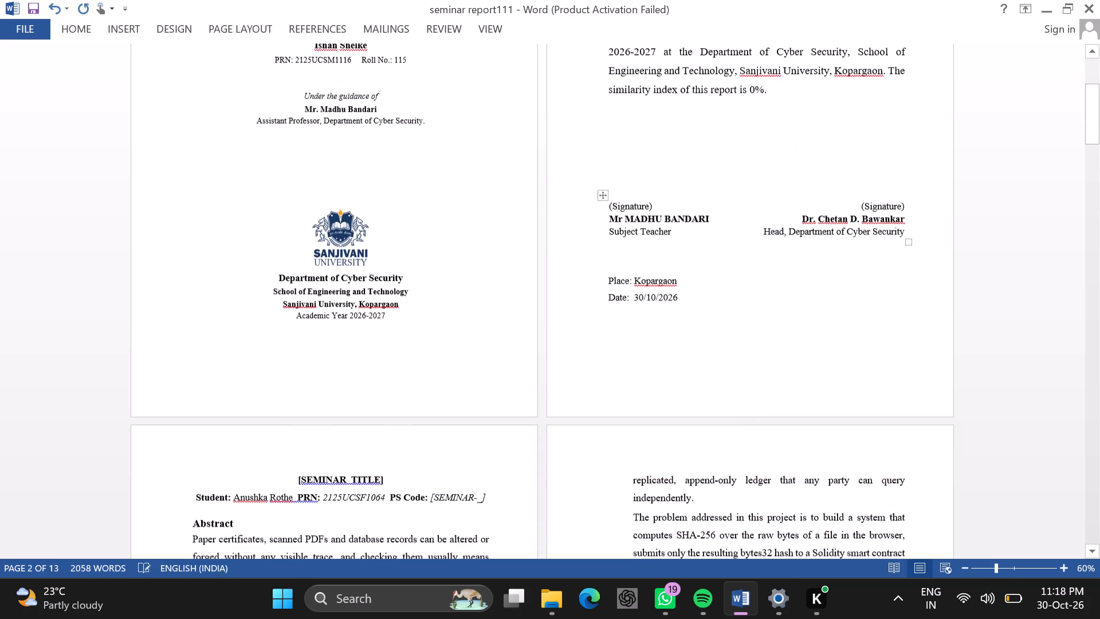
scroll(792, 365, down, 2)
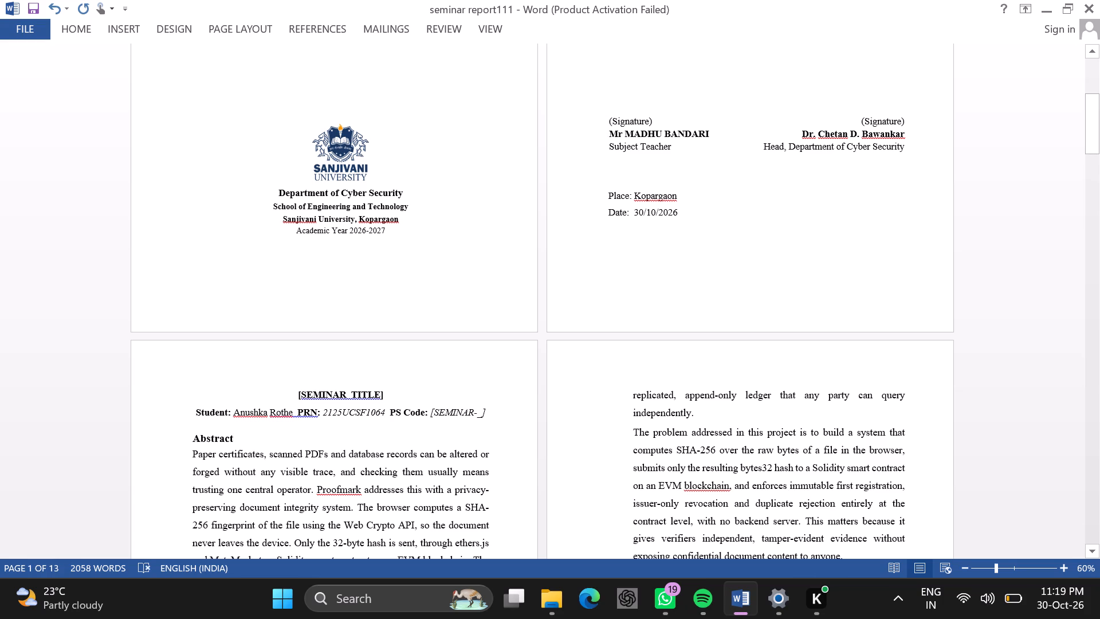
drag(290, 409, 259, 410)
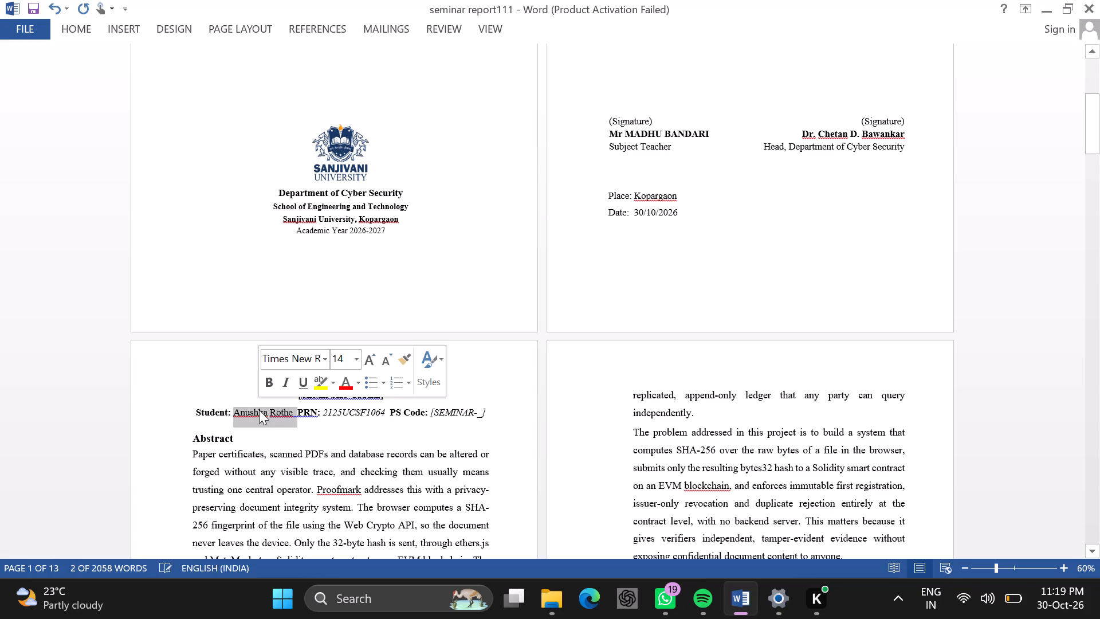
key(BackSpace)
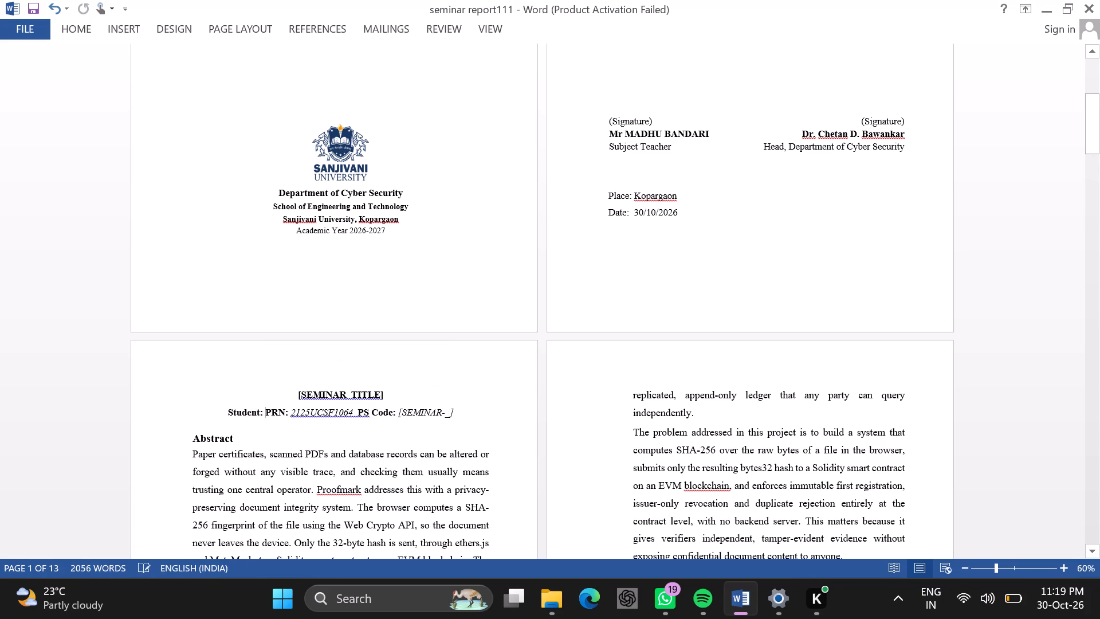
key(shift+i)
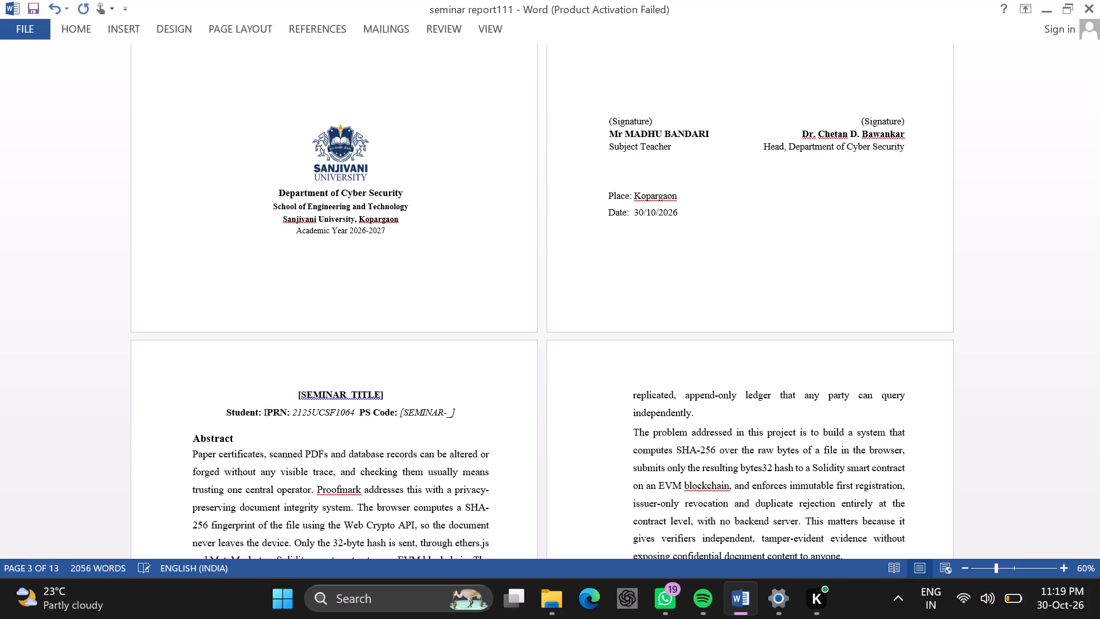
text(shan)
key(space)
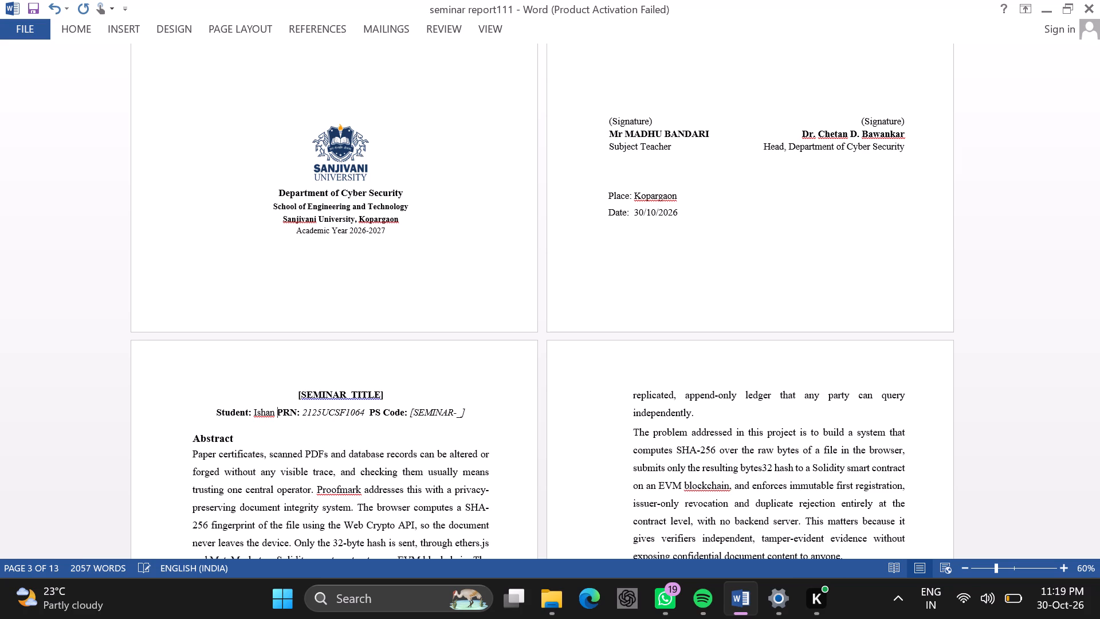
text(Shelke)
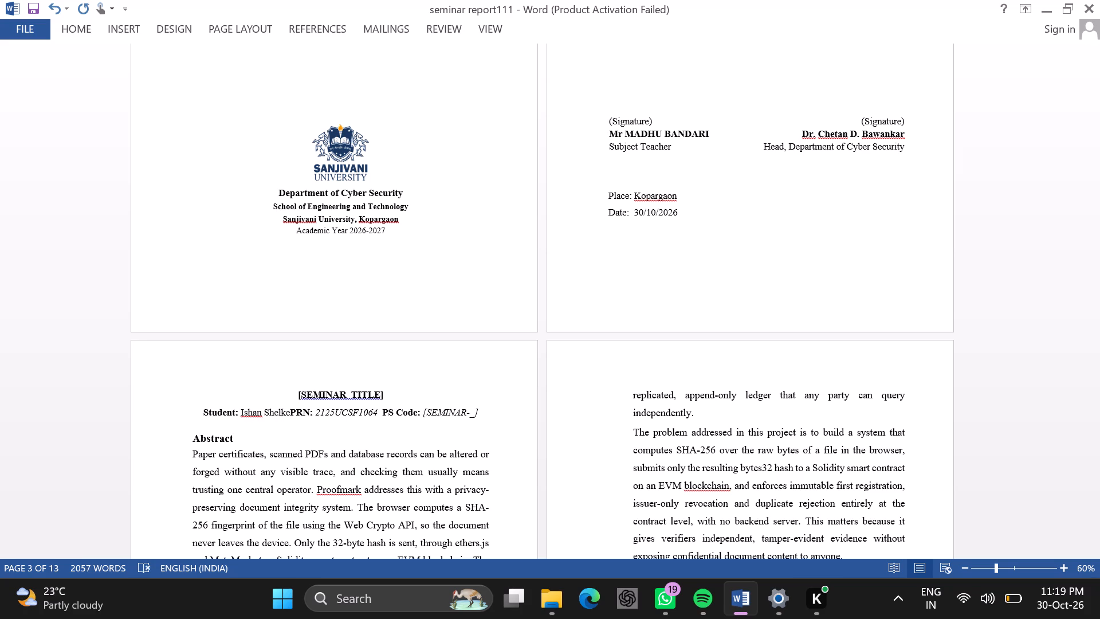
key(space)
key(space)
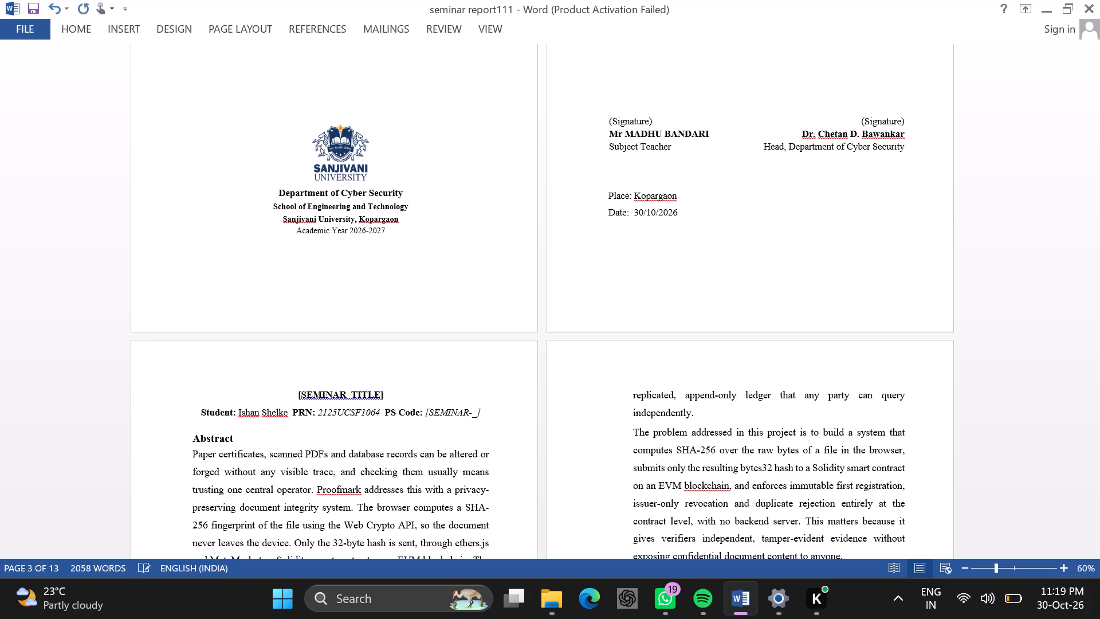
In the PRN above the Abstract, replace the last four digits with the first three of the title-page PRN's last four digits.
click(379, 410)
key(BackSpace)
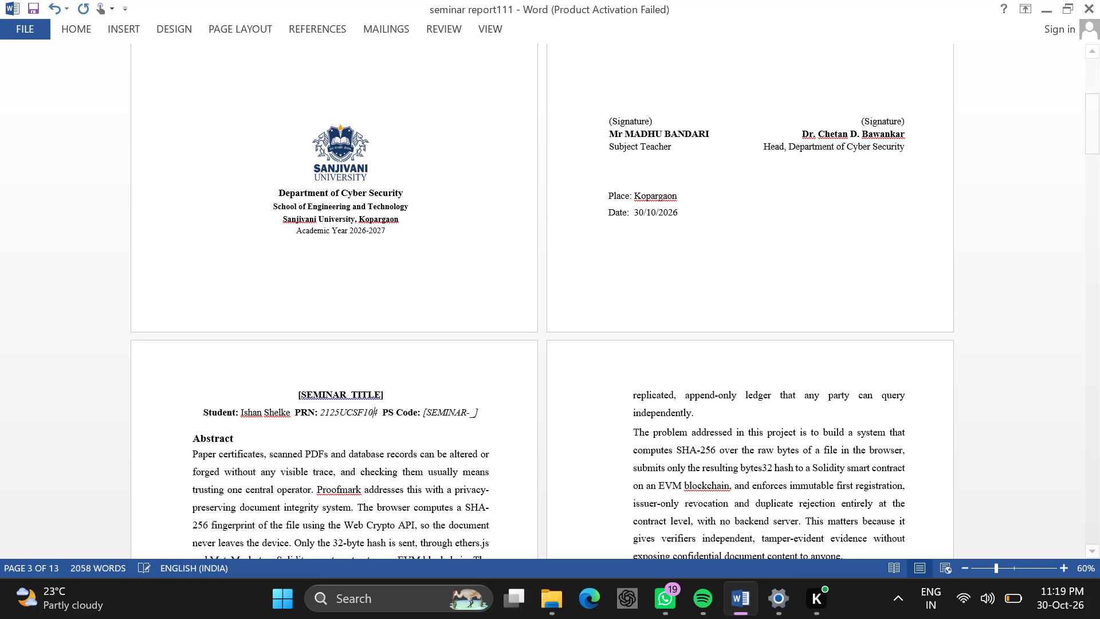
key(BackSpace)
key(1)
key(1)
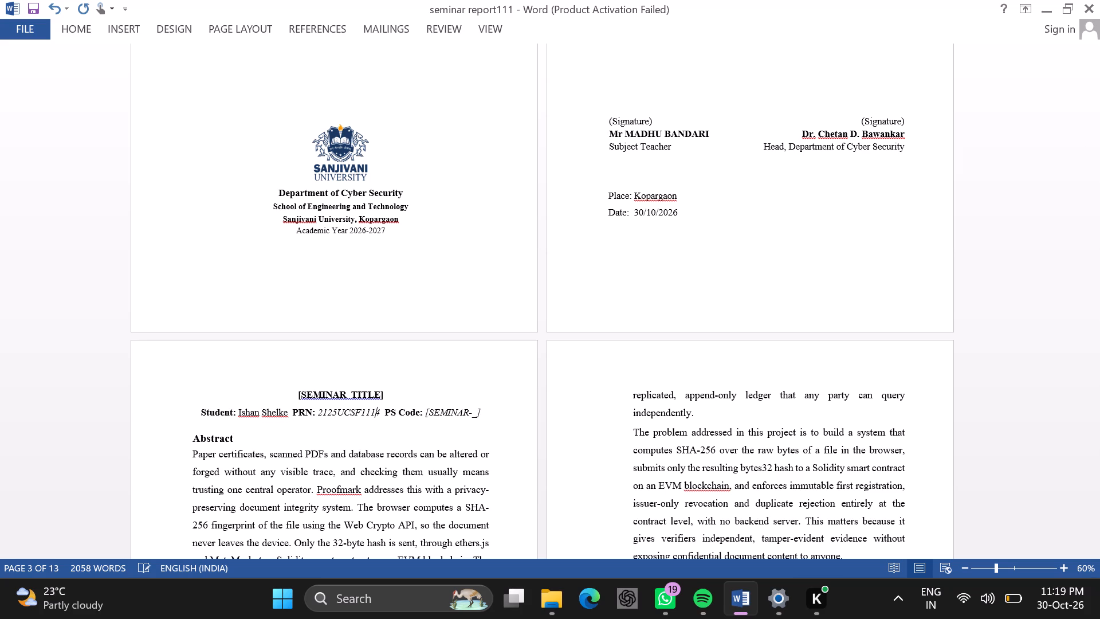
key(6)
key(Right)
key(BackSpace)
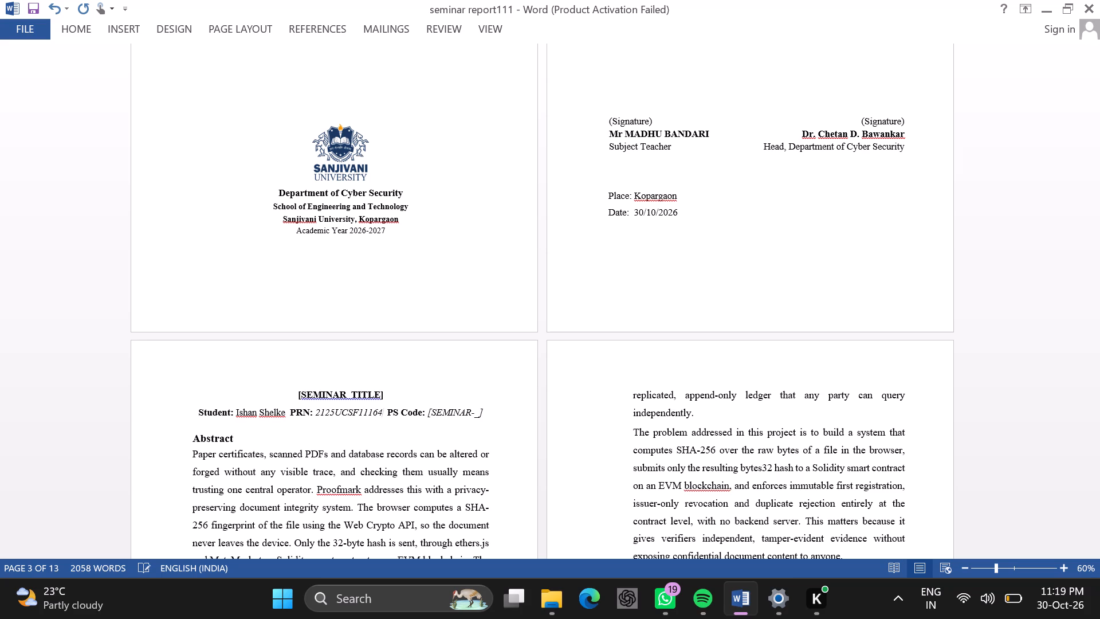
key(BackSpace)
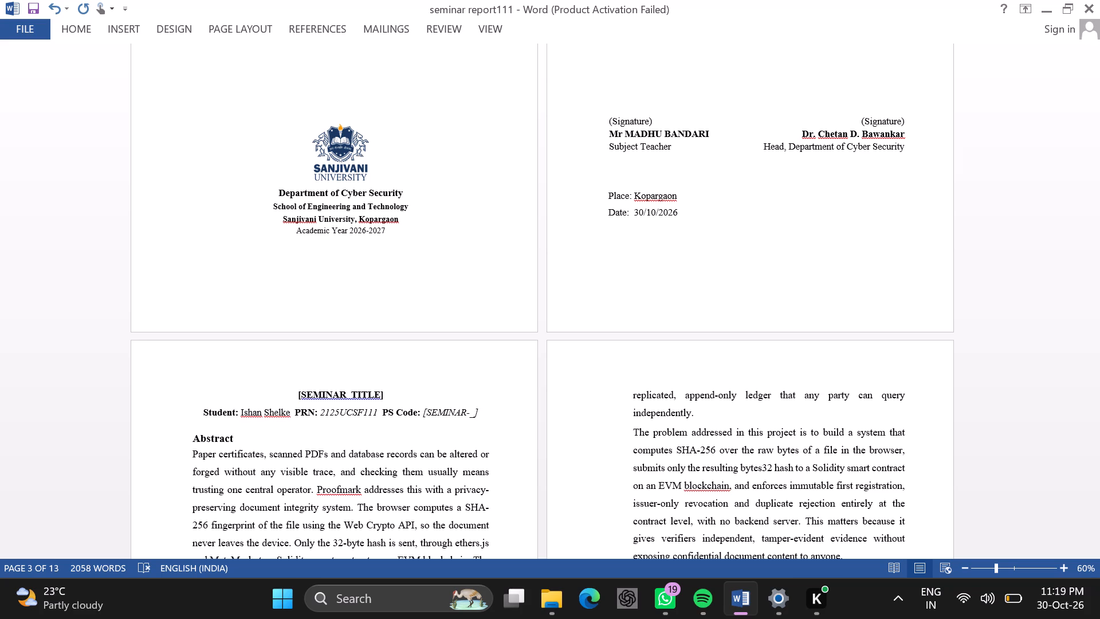
Change the letter before the final digits of the PRN above the Abstract to M.
click(363, 409)
key(BackSpace)
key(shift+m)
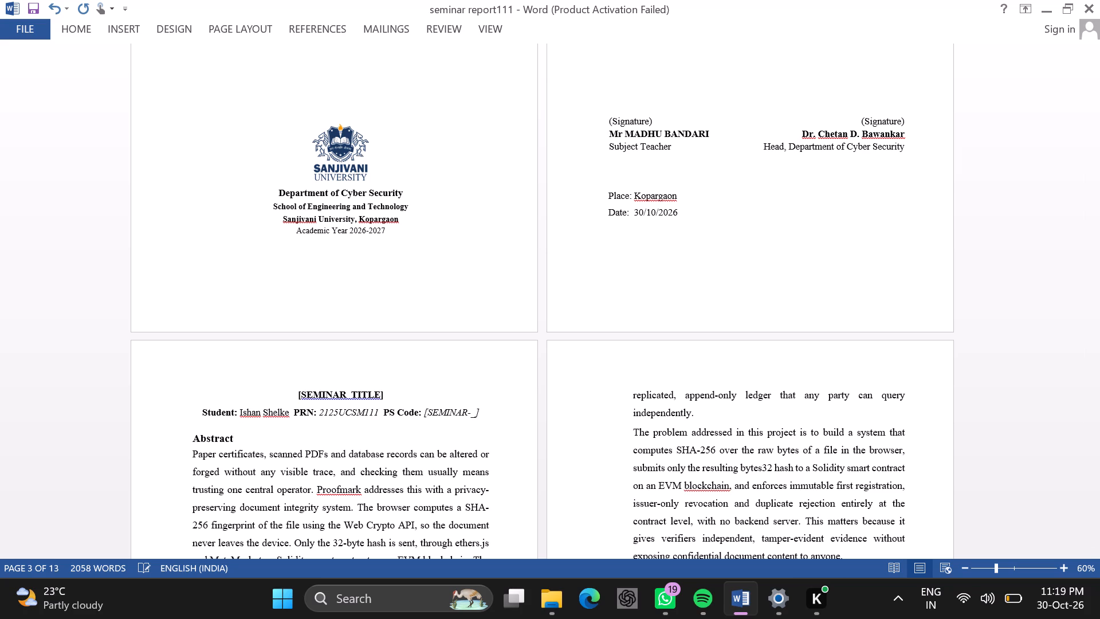
Add the missing final digit to the PRN above the Abstract, matching the title page, with two spaces before "PS Code:".
click(380, 414)
key(BackSpace)
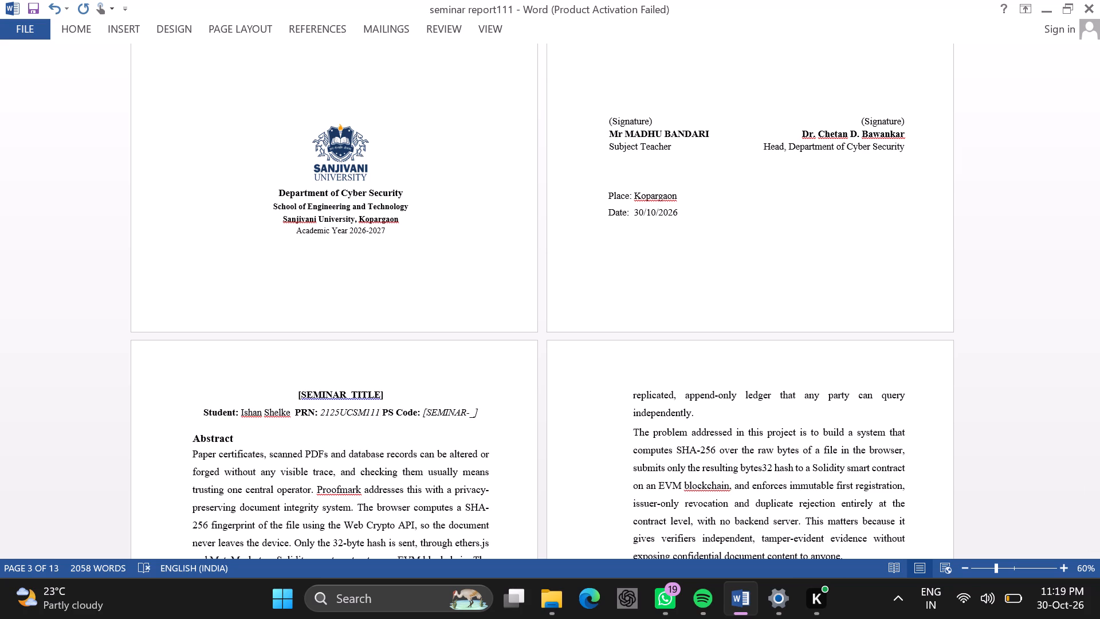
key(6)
key(BackSpace)
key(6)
key(BackSpace)
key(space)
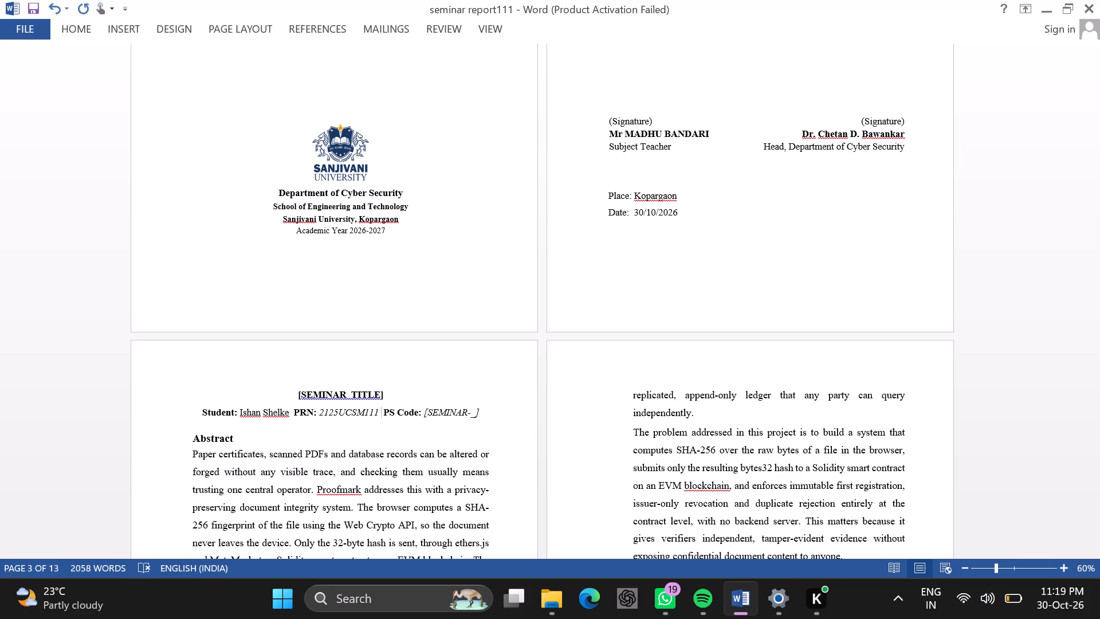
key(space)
key(Left)
key(Left)
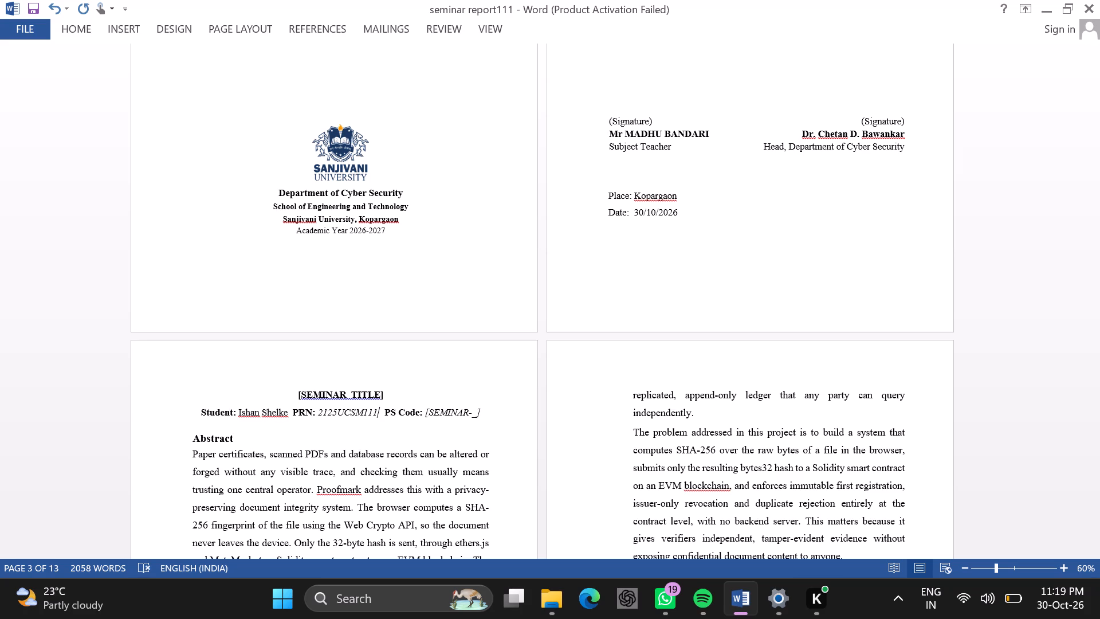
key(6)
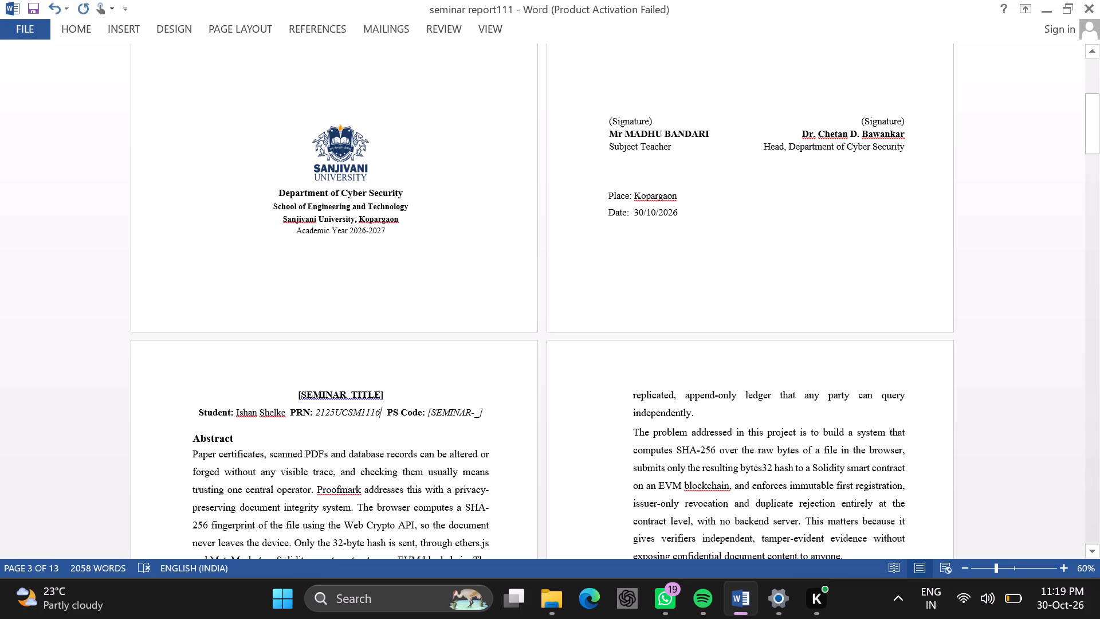
Save the report as a separate Word document named "seminar report11" in the Documents folder.
scroll(557, 356, down, 5)
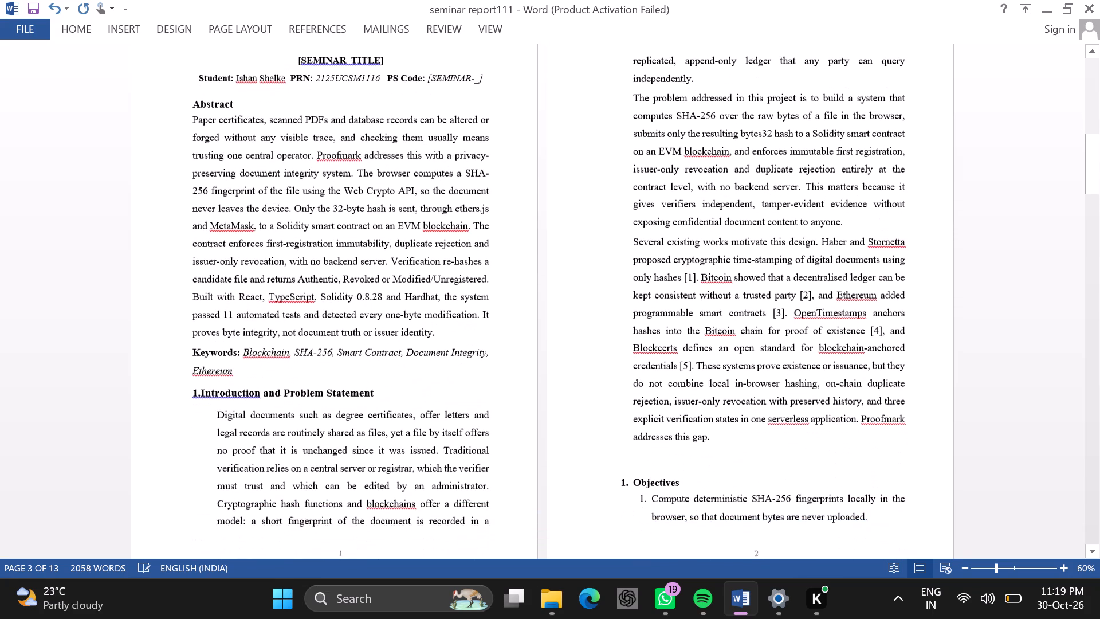
scroll(557, 356, up, 4)
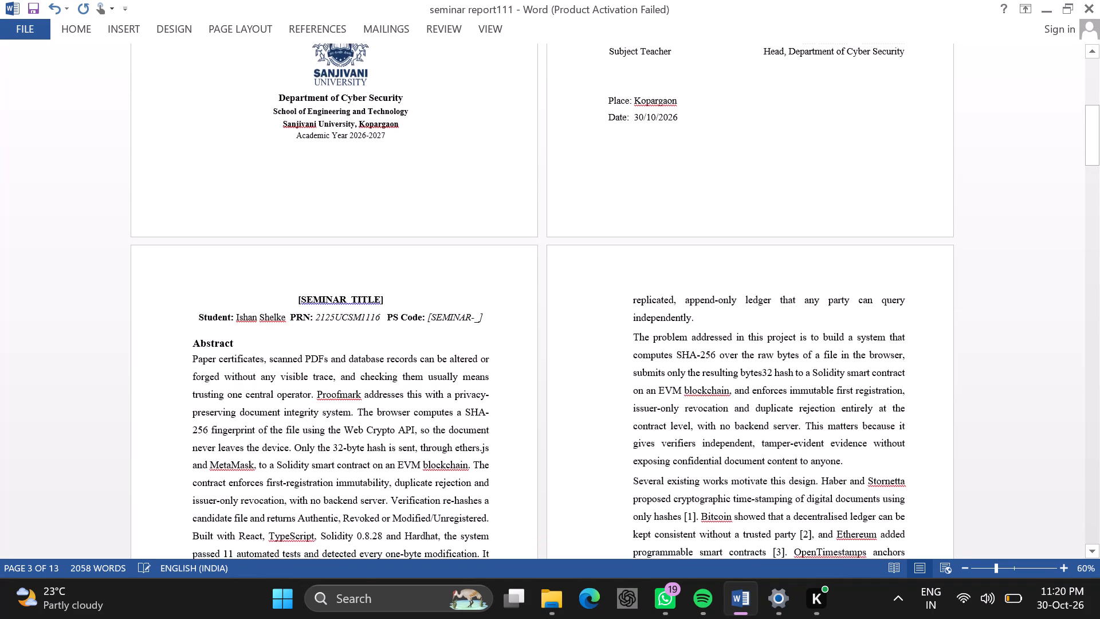
scroll(557, 356, up, 3)
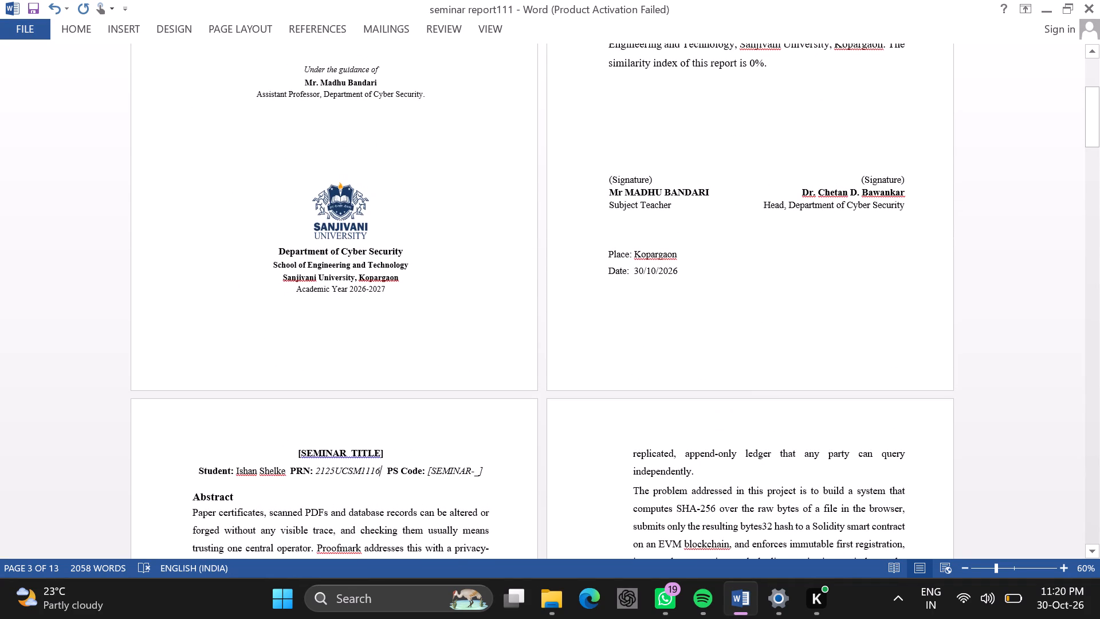
scroll(557, 356, up, 4)
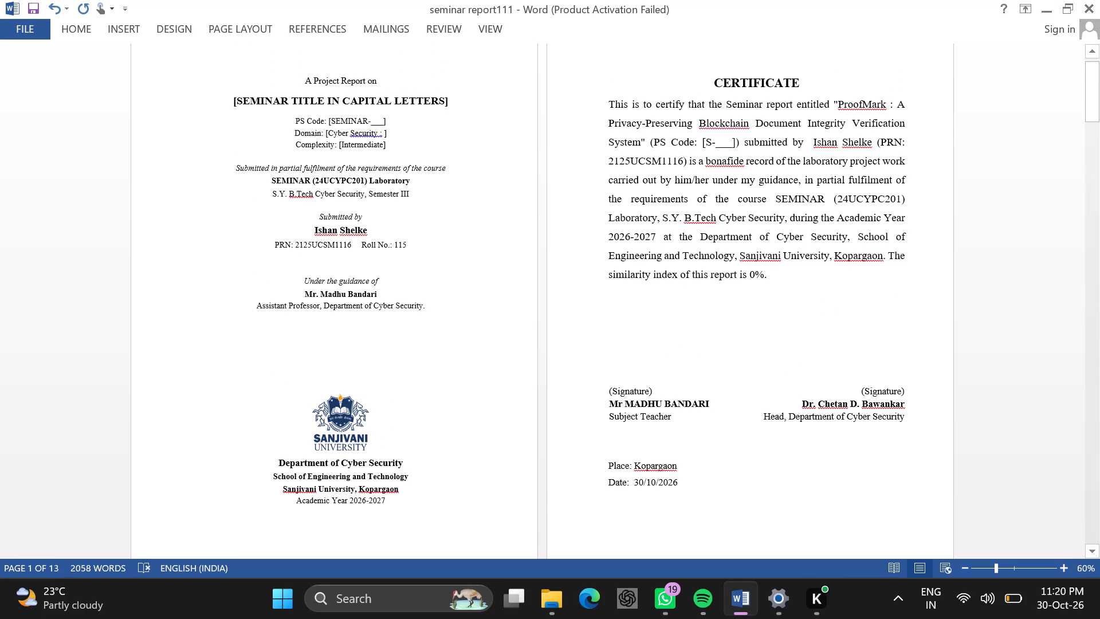
click(42, 31)
click(37, 180)
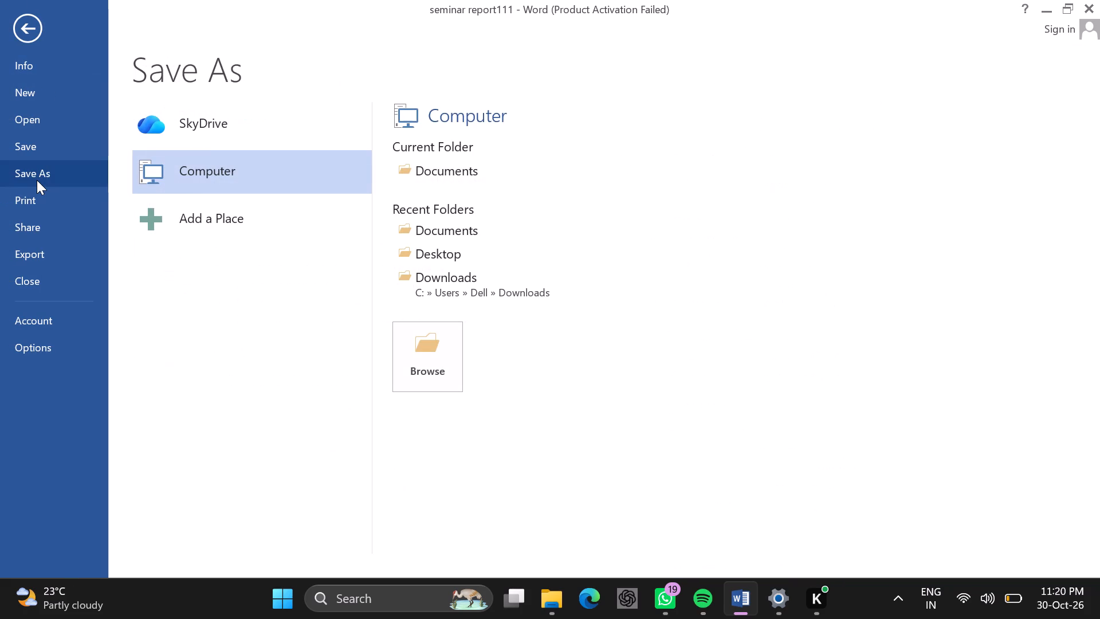
click(455, 174)
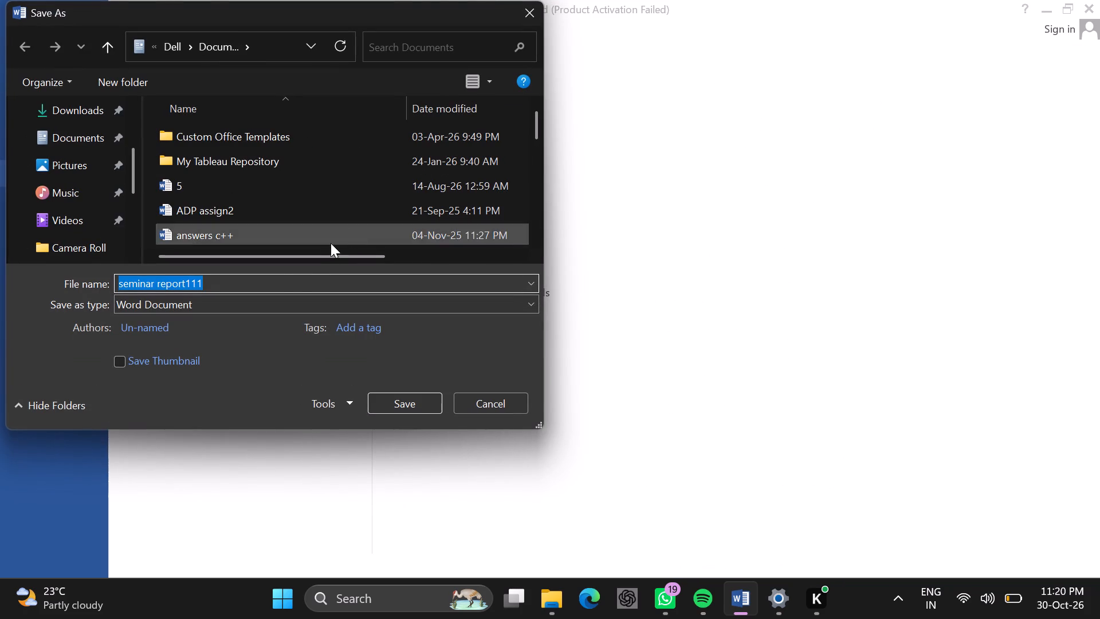
click(291, 275)
key(BackSpace)
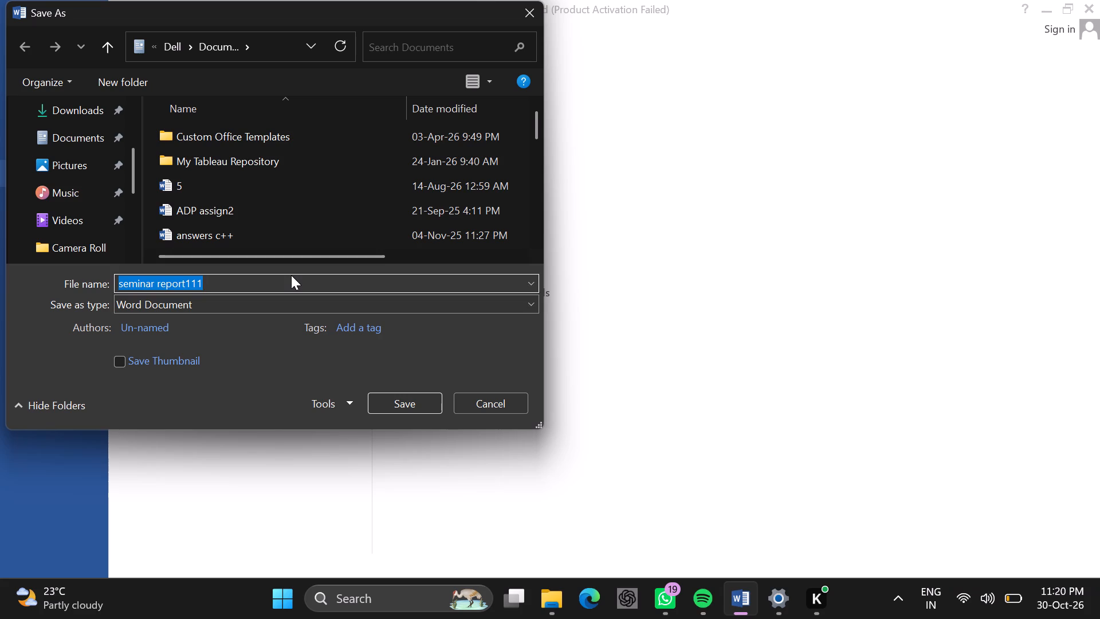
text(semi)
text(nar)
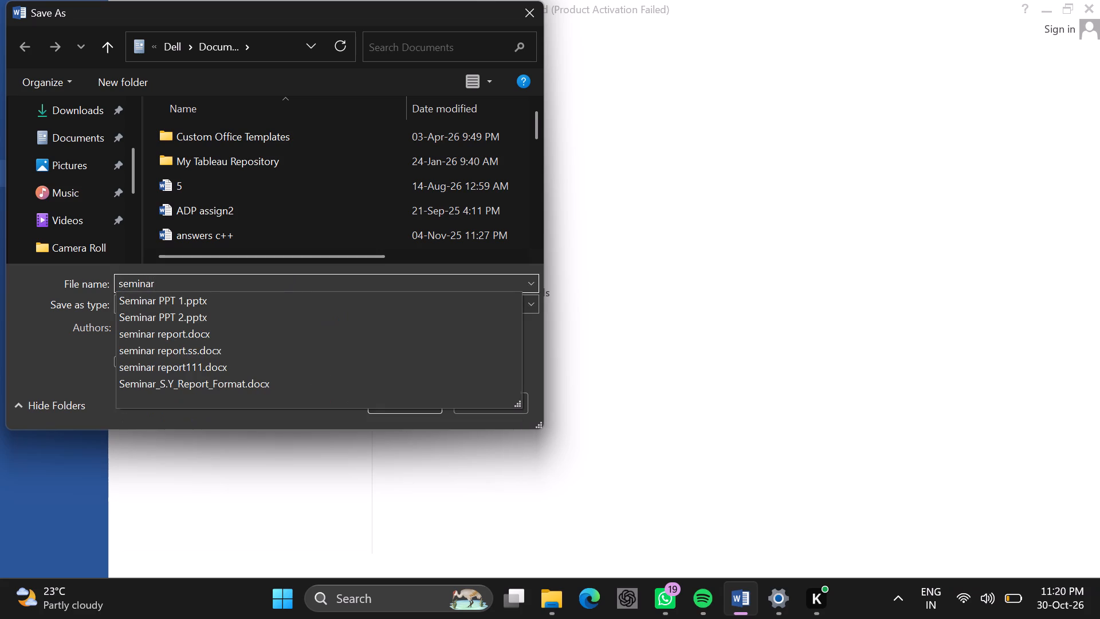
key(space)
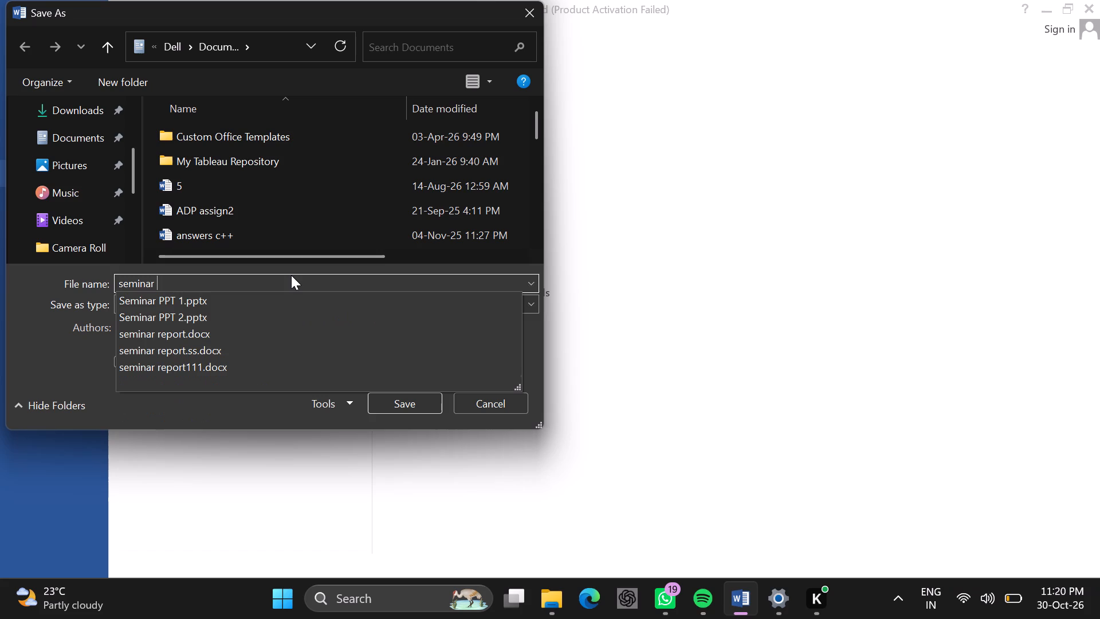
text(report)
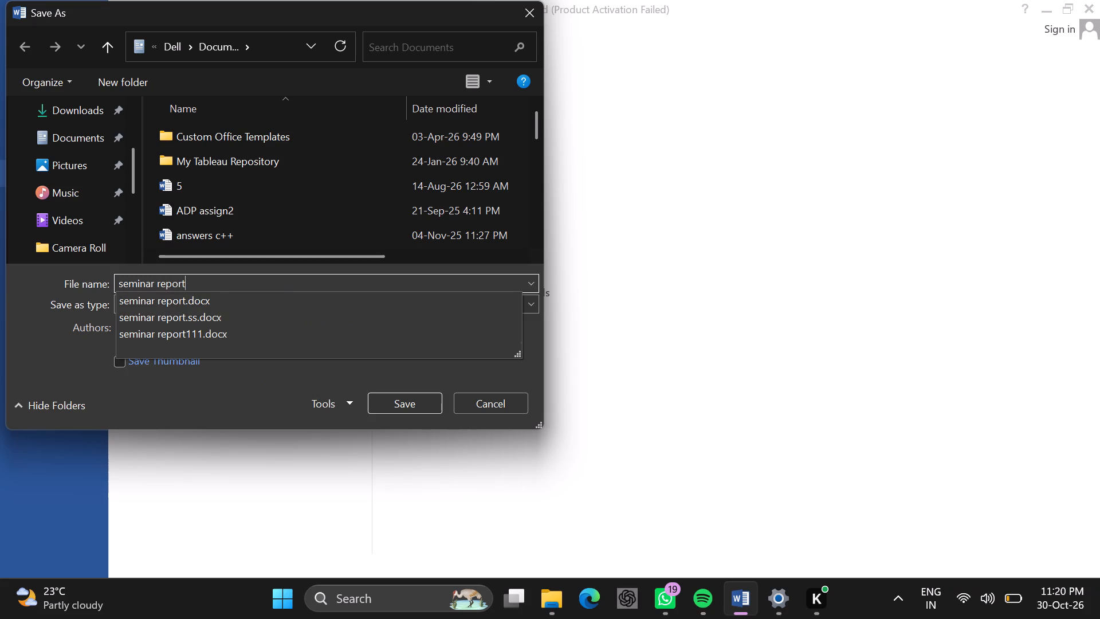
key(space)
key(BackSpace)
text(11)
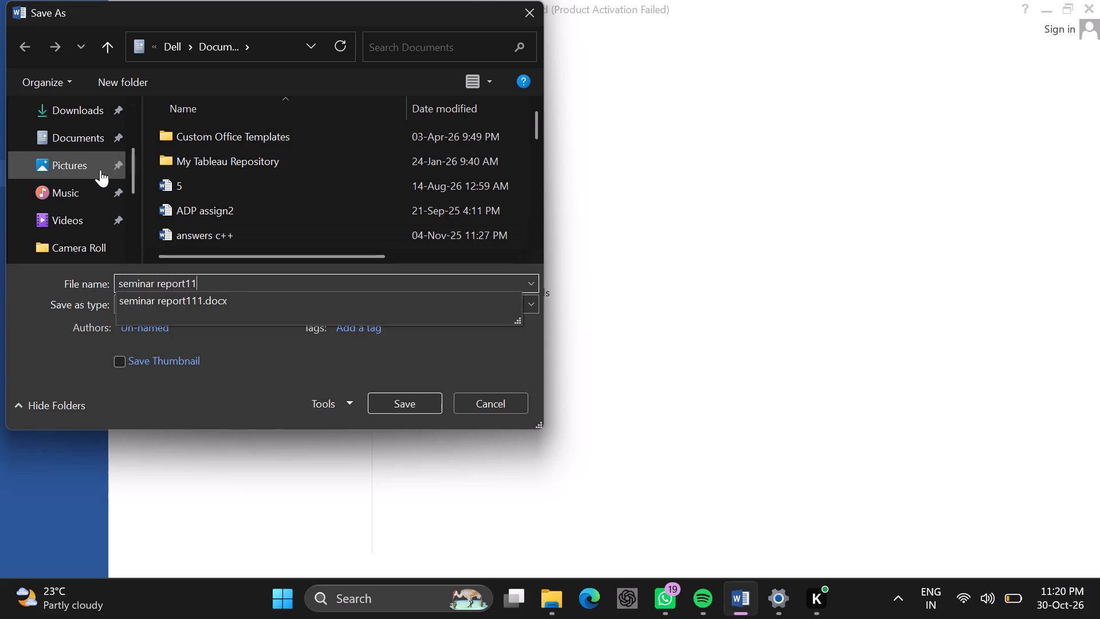
click(98, 143)
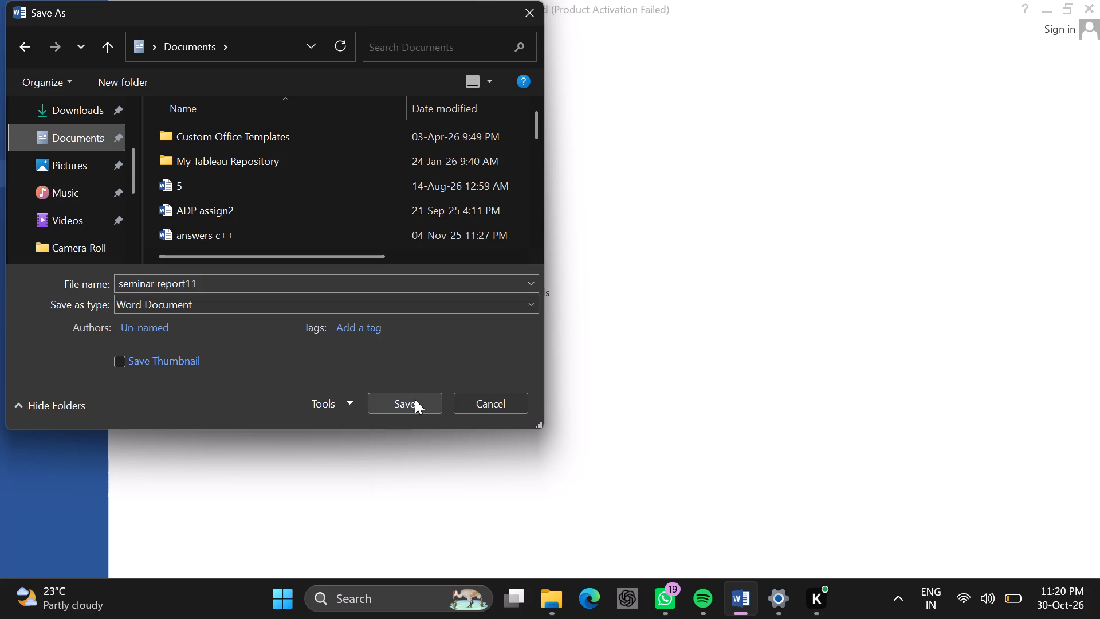
click(415, 399)
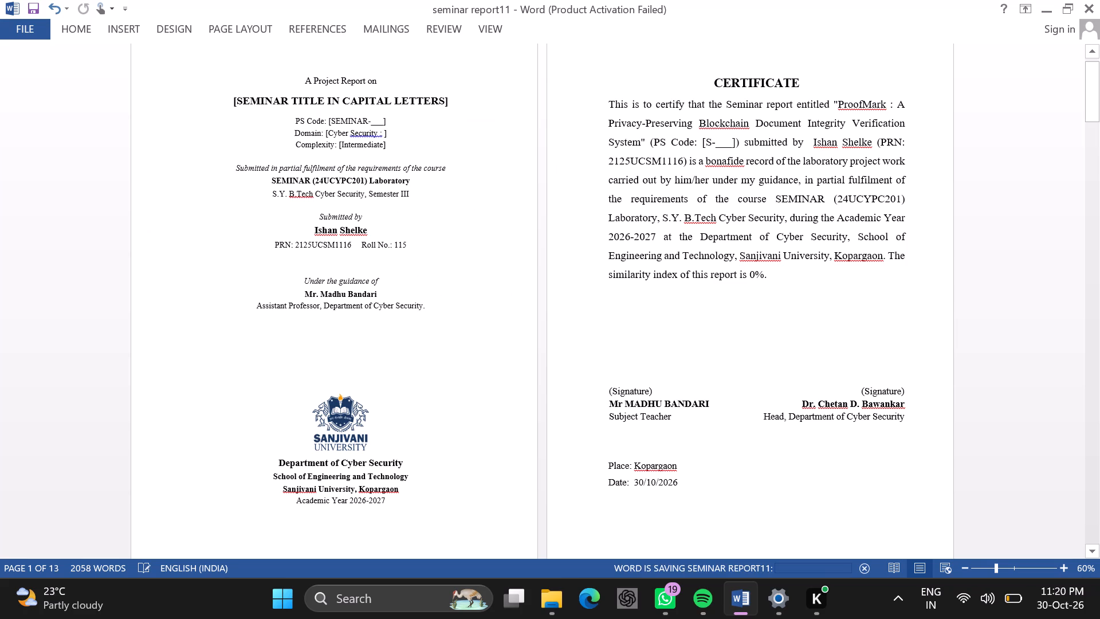